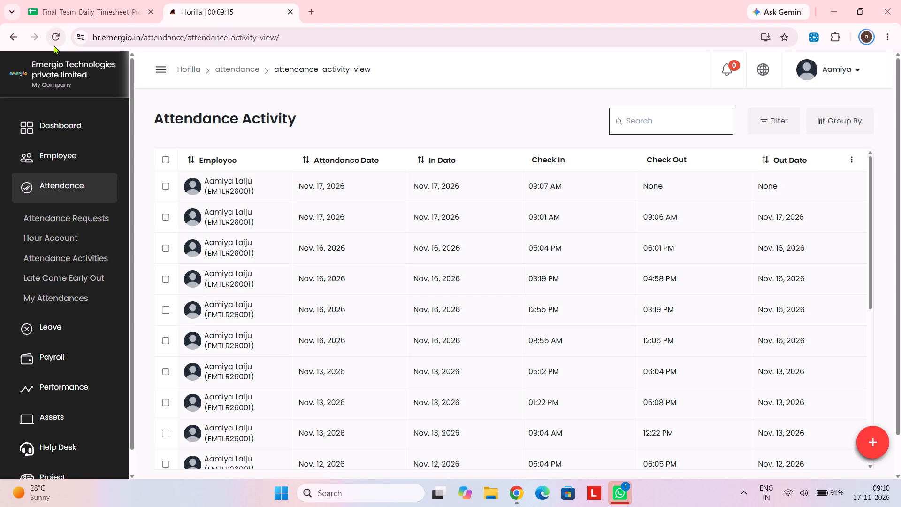
In the daily timesheet spreadsheet, copy the two existing 17-Nov-2026 dates into date cells A616 to A619 below the last entries.
click(90, 9)
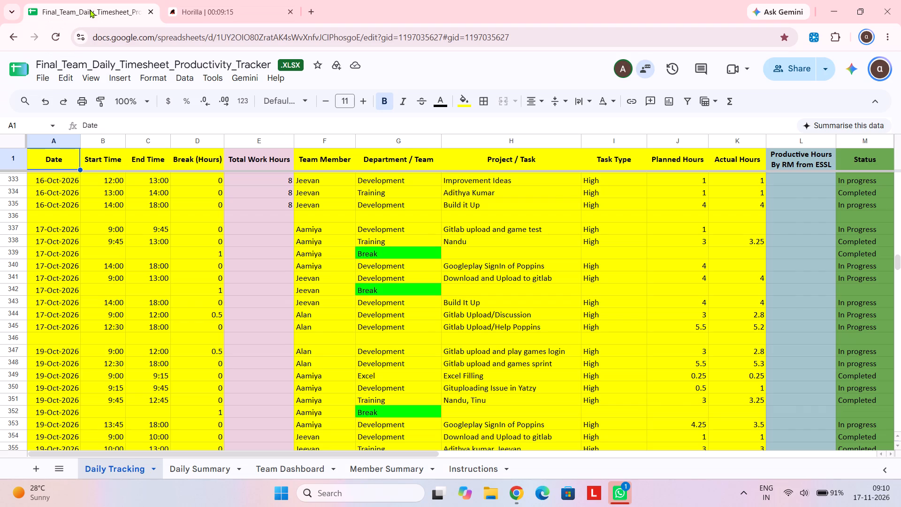
scroll(202, 334, down, 10)
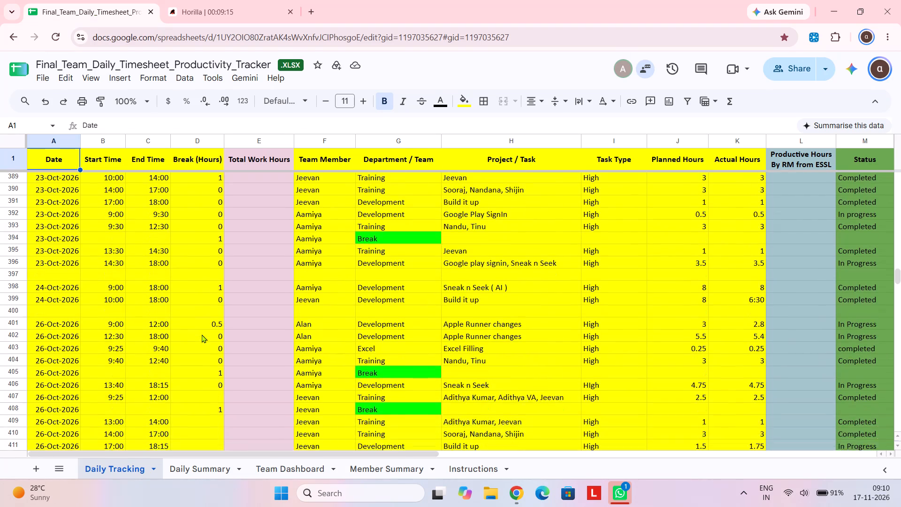
scroll(202, 334, down, 15)
scroll(202, 334, up, 7)
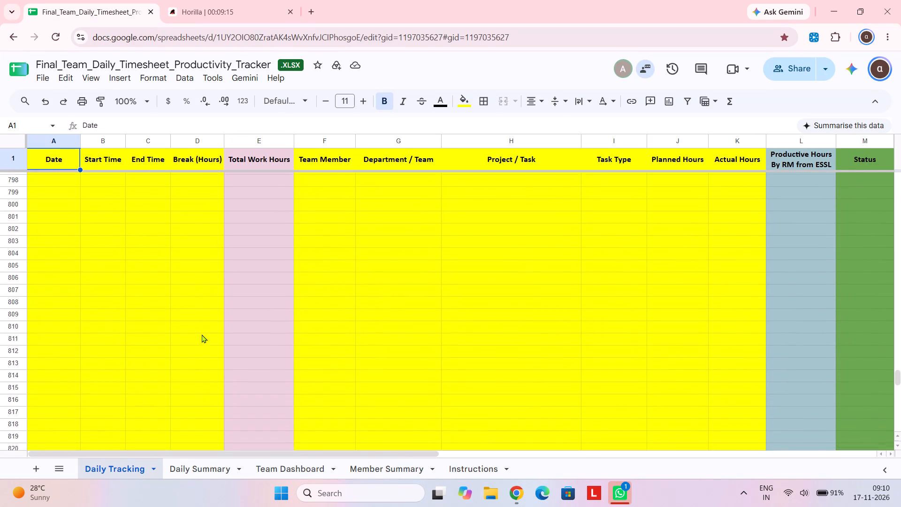
scroll(202, 334, up, 9)
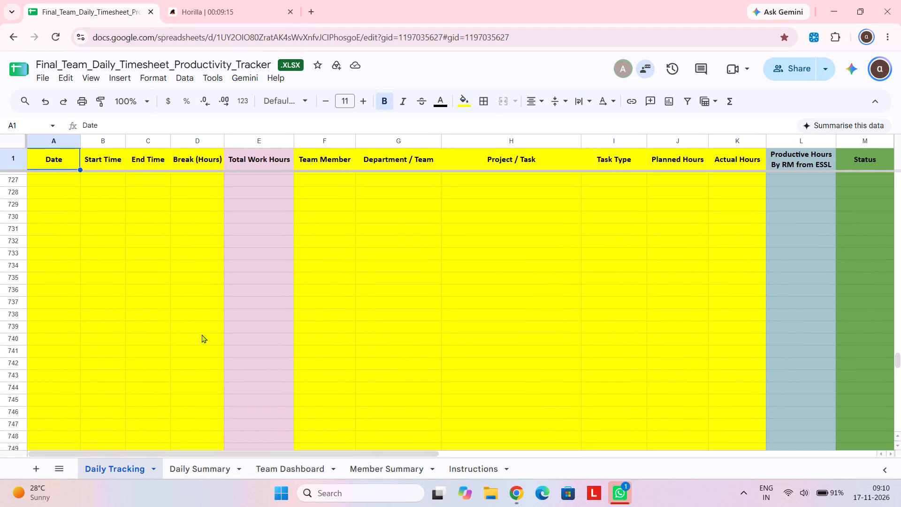
scroll(202, 334, up, 7)
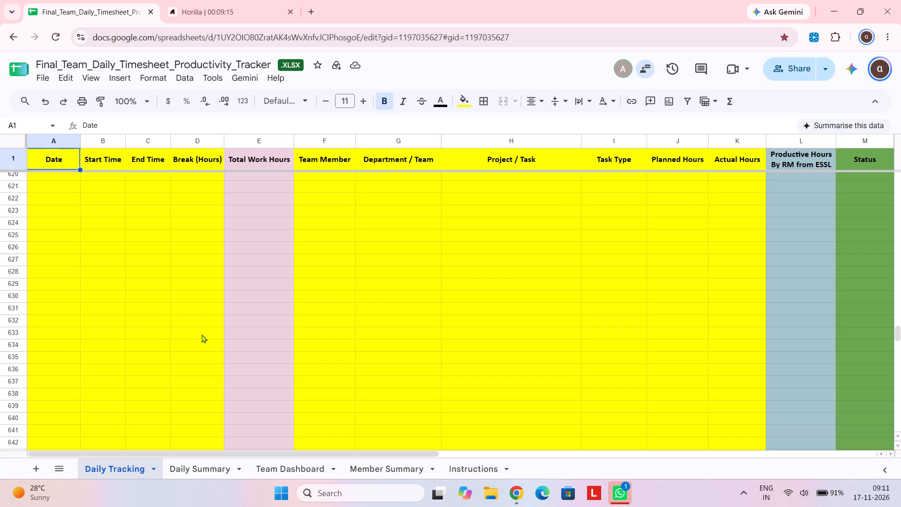
scroll(202, 334, up, 2)
scroll(202, 334, down, 1)
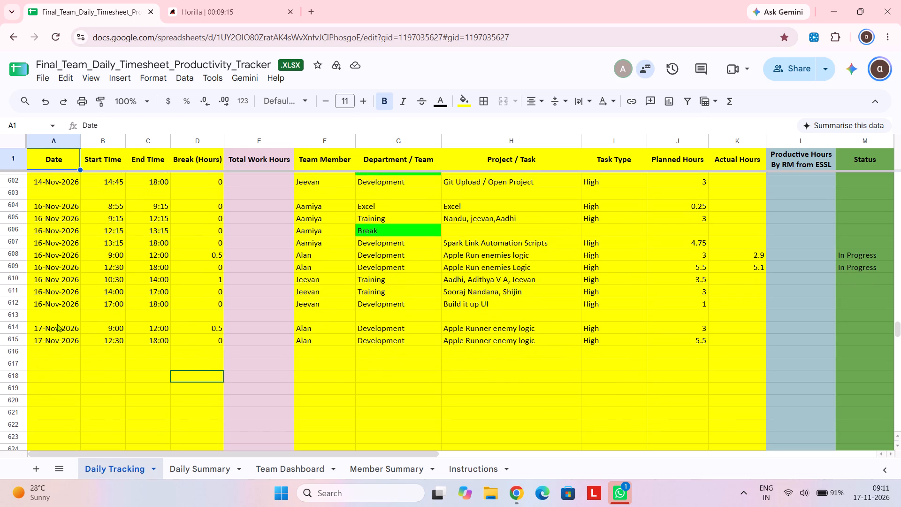
drag(57, 323, 57, 325)
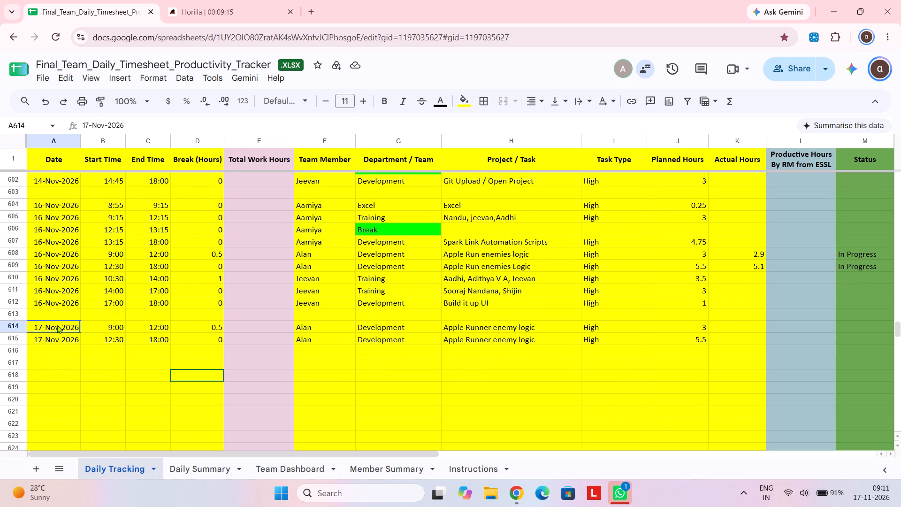
drag(57, 325, 66, 338)
key(ctrl+c)
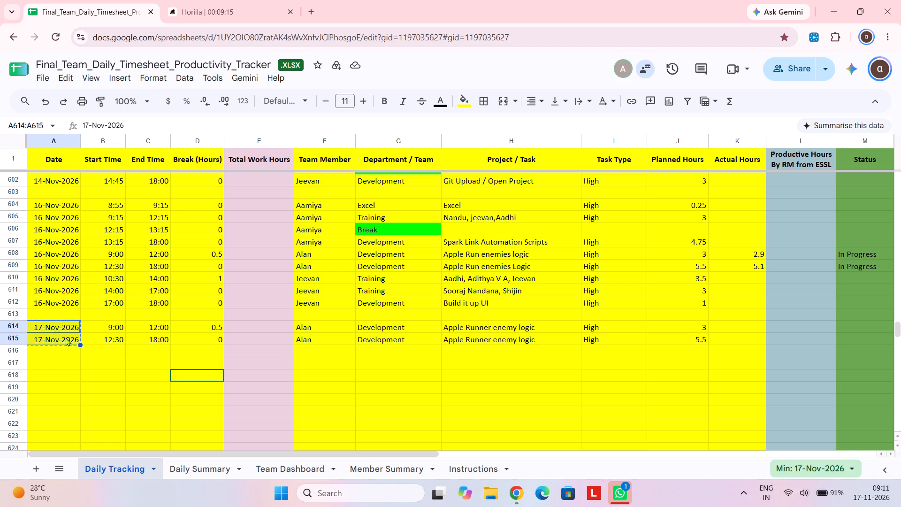
key(Down)
key(Down)
key(ctrl+v)
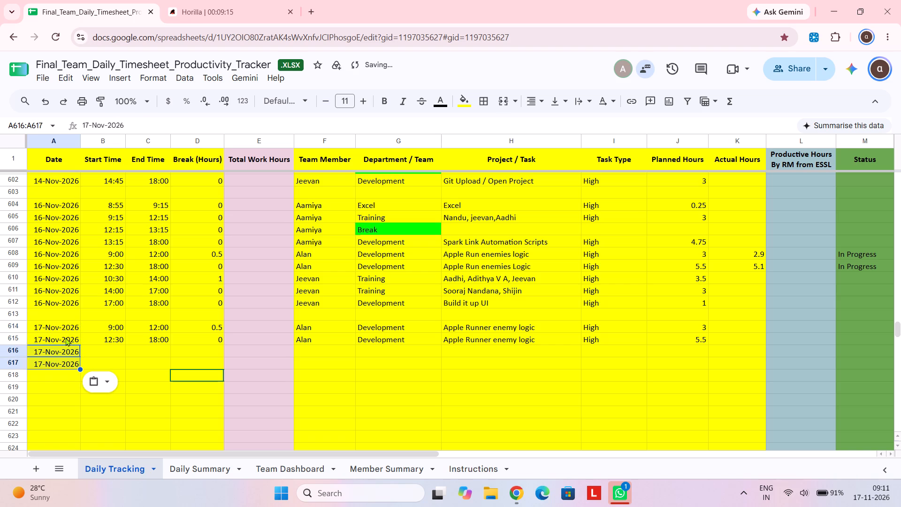
key(Down)
key(Down)
key(ctrl+v)
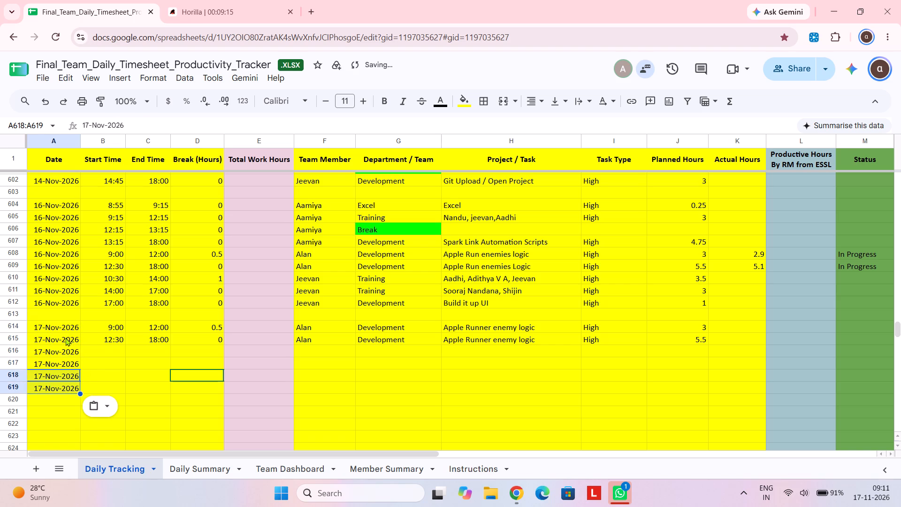
Enter start time 9:00, end time 9:15 and break 0 in row 616.
click(110, 351)
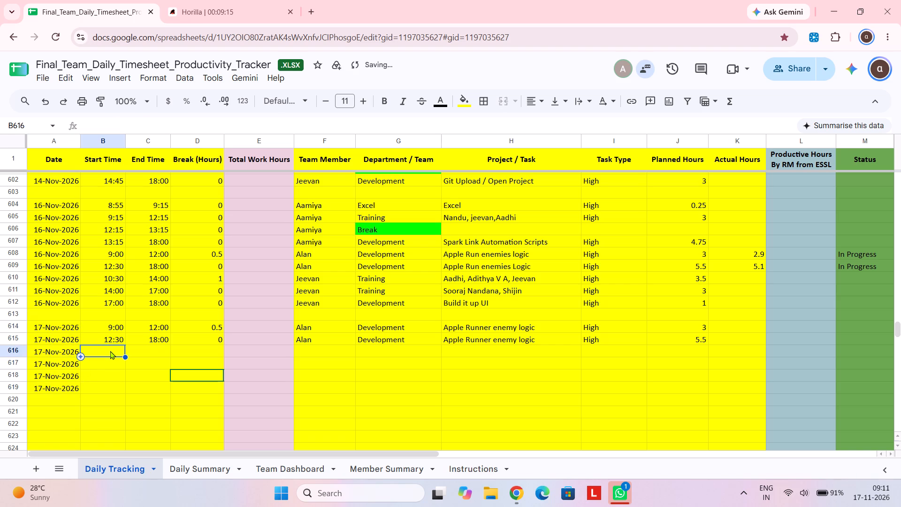
text(9:00)
key(Right)
text(9:15)
key(Right)
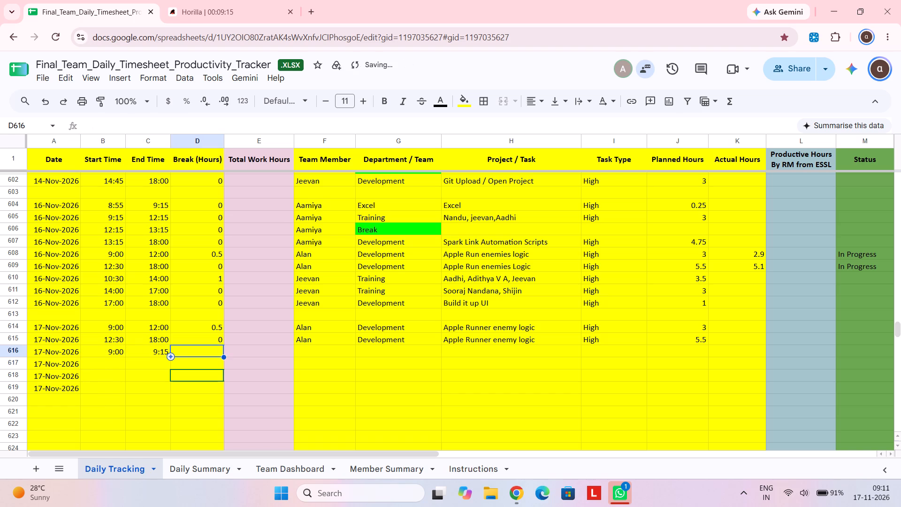
key(0)
Complete row 616 with team member Aamiya, department Excel & LMS, task filling, type High and 0.25 planned hours.
key(Right)
key(Right)
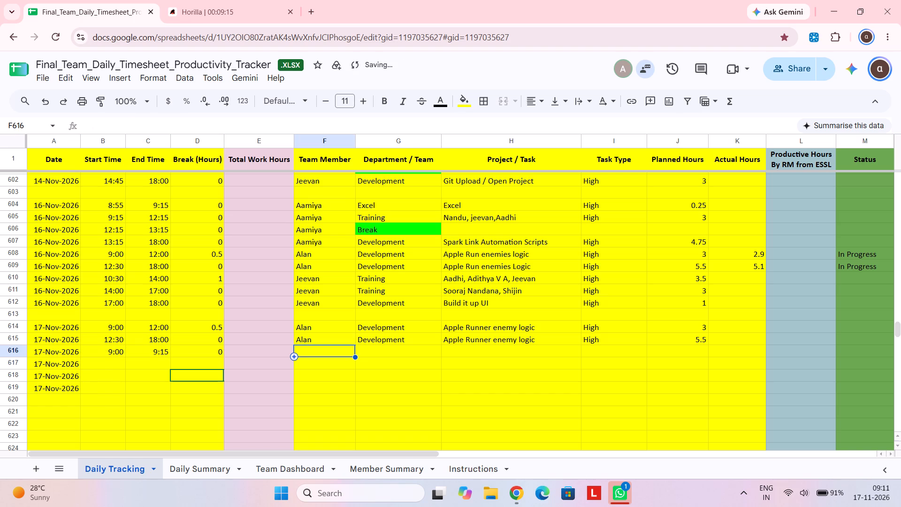
text(miya)
key(Right)
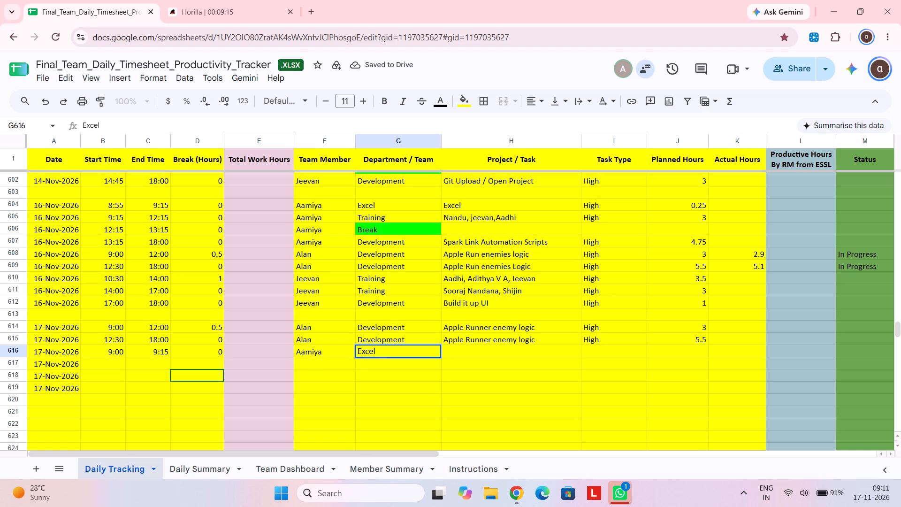
text(LMS)
key(Right)
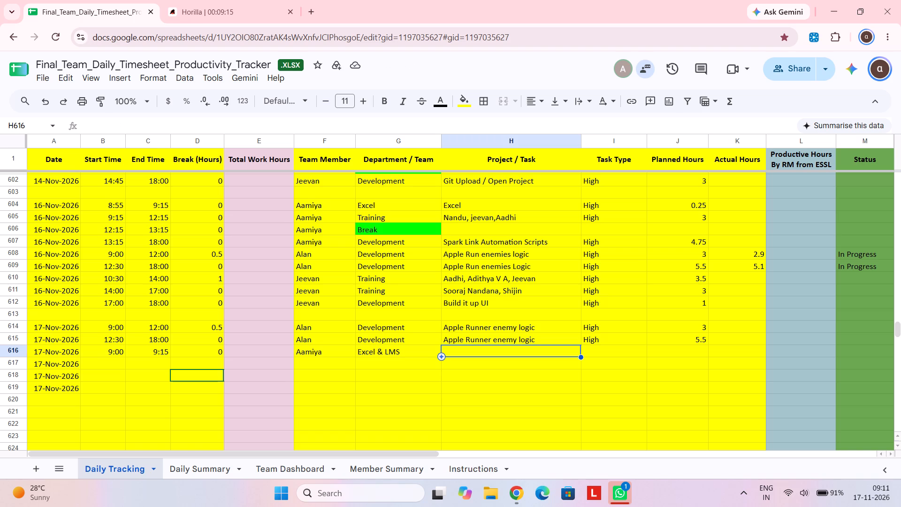
text(filling)
key(Right)
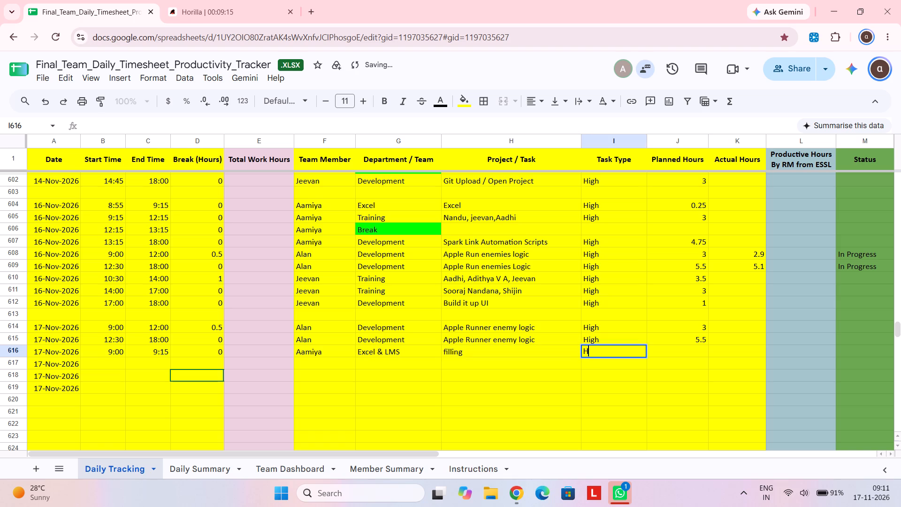
key(Right)
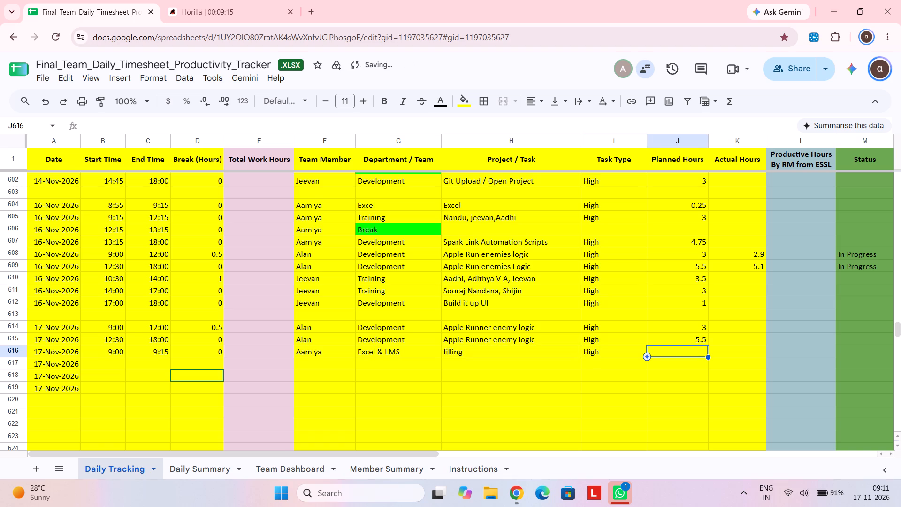
text(0.25)
key(Down)
Enter start time 9:15, end time 12:15 and break 0 in row 617.
key(Left)
key(Left)
key(Left)
key(Left)
key(Left)
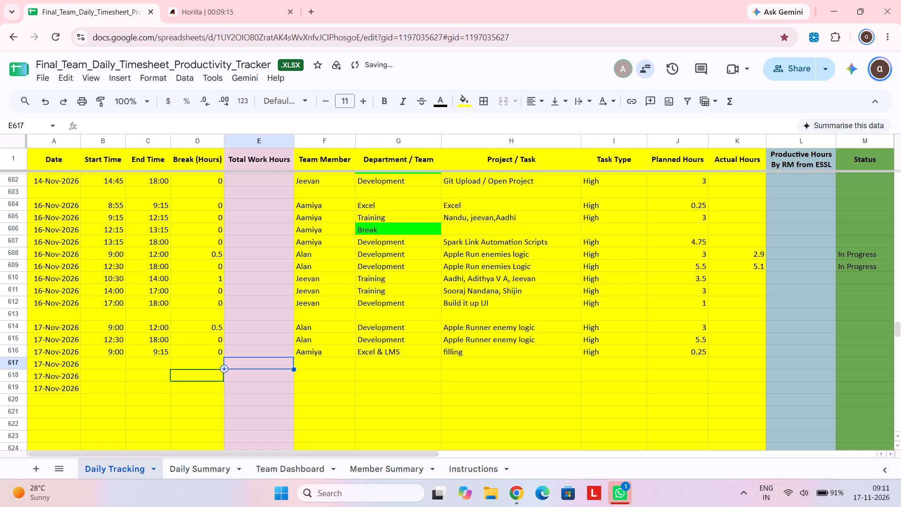
key(Left)
key(Left)
key(Left)
key(9)
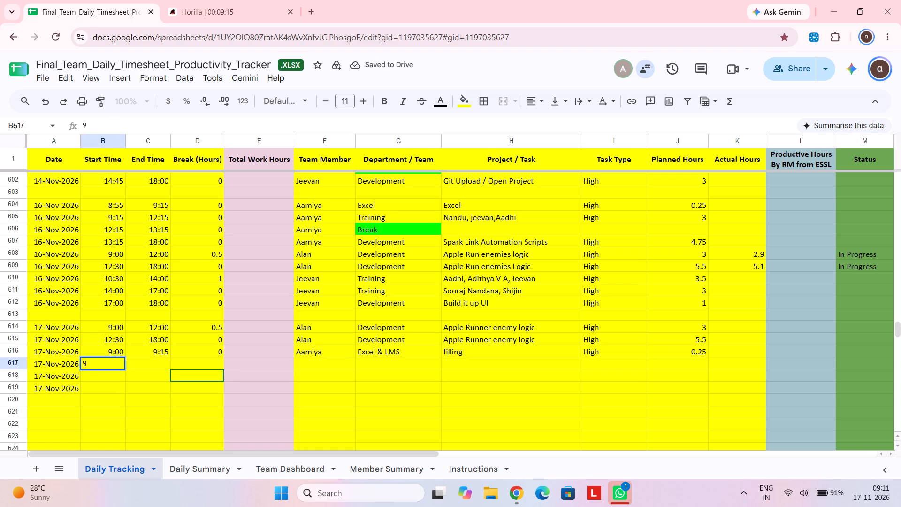
text(:15)
key(Right)
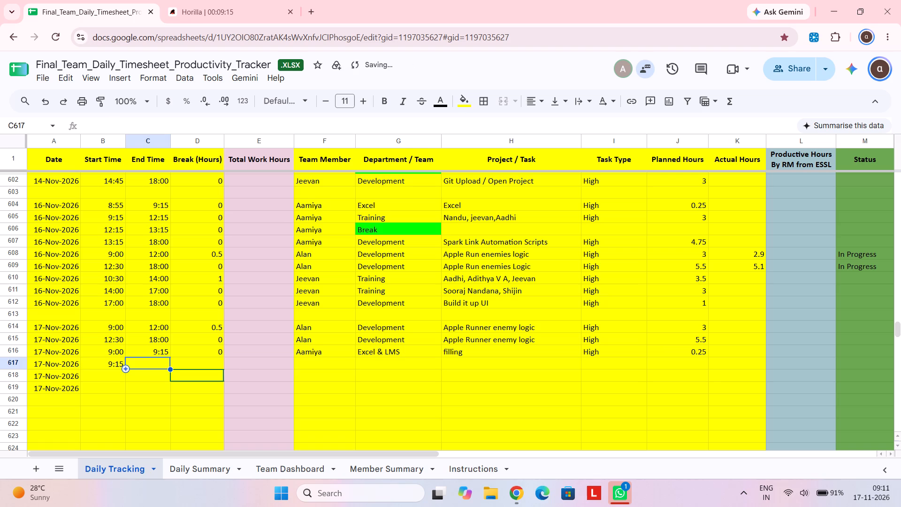
text(12:)
text(15)
key(Right)
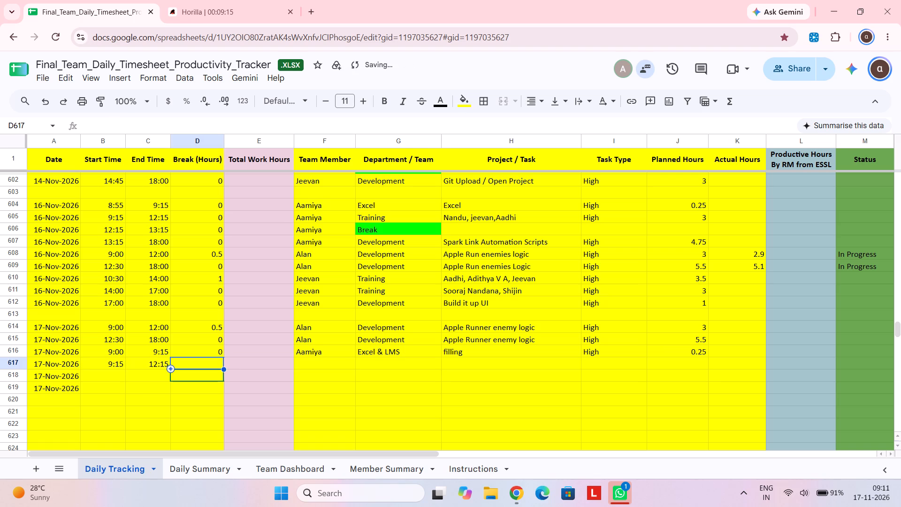
key(0)
Complete row 617 with team member Aamiya, department Training, task Nandu, type High and 3 planned hours.
key(Right)
key(Right)
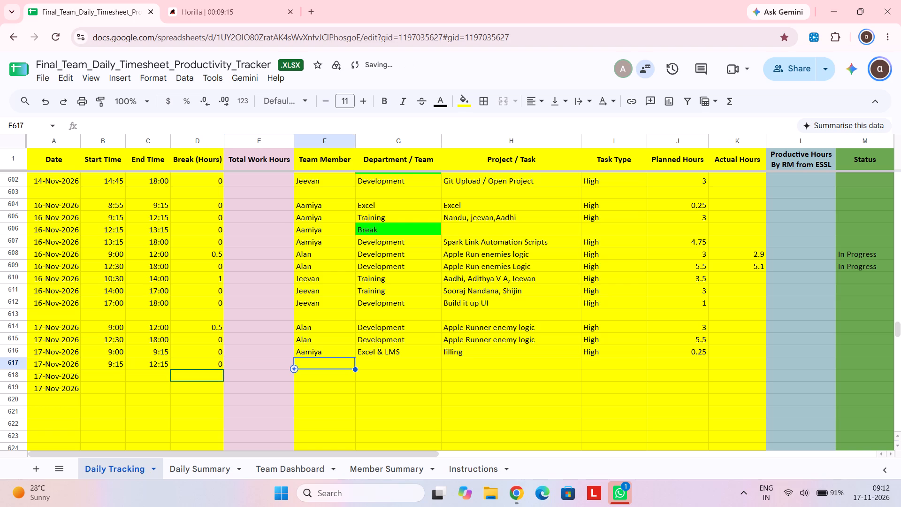
key(a)
key(Tab)
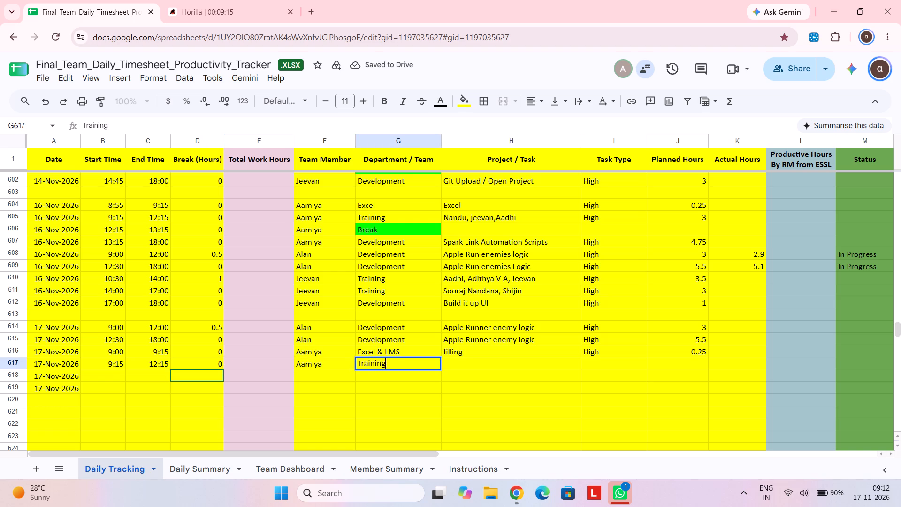
key(Right)
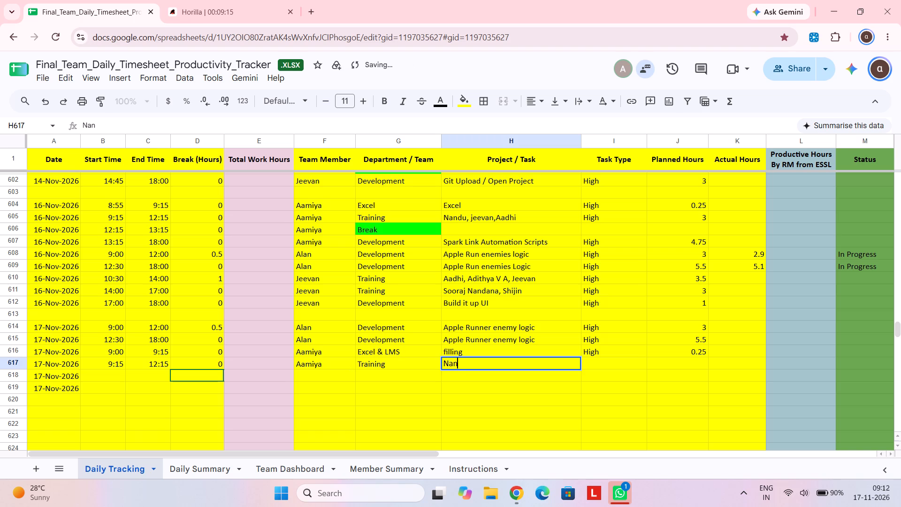
key(Right)
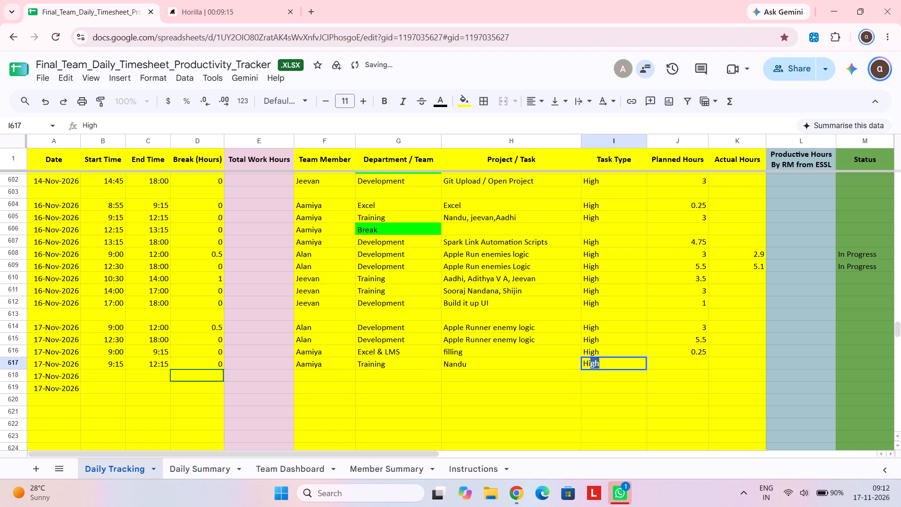
key(Right)
key(3)
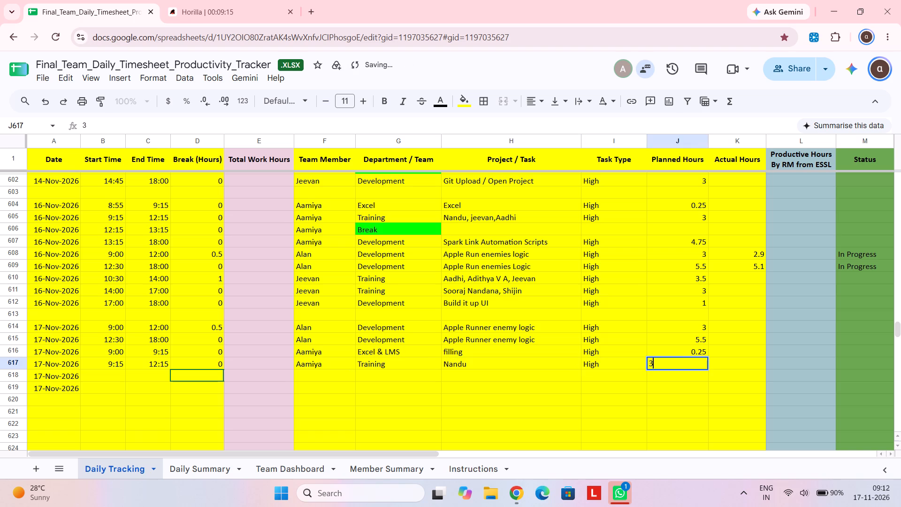
key(Down)
Enter start time 12:15, end time 13:15 and a break of 1 hour in row 618.
key(Left)
key(Left)
key(Left)
key(Left)
key(Left)
key(Left)
key(Left)
key(Left)
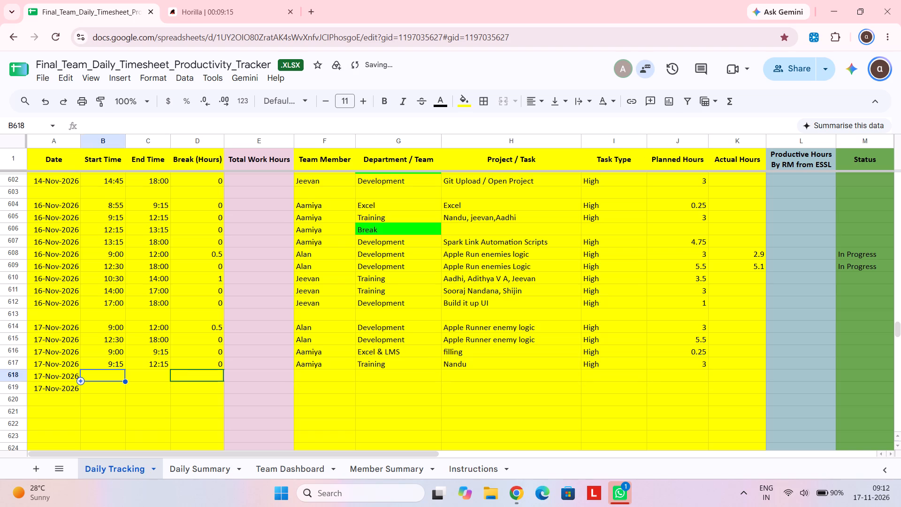
text(12:15)
key(Right)
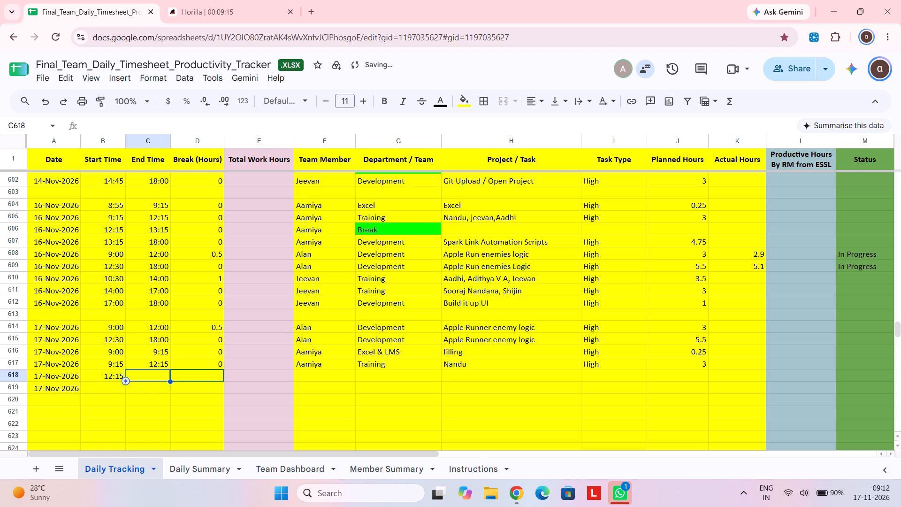
text(13:15)
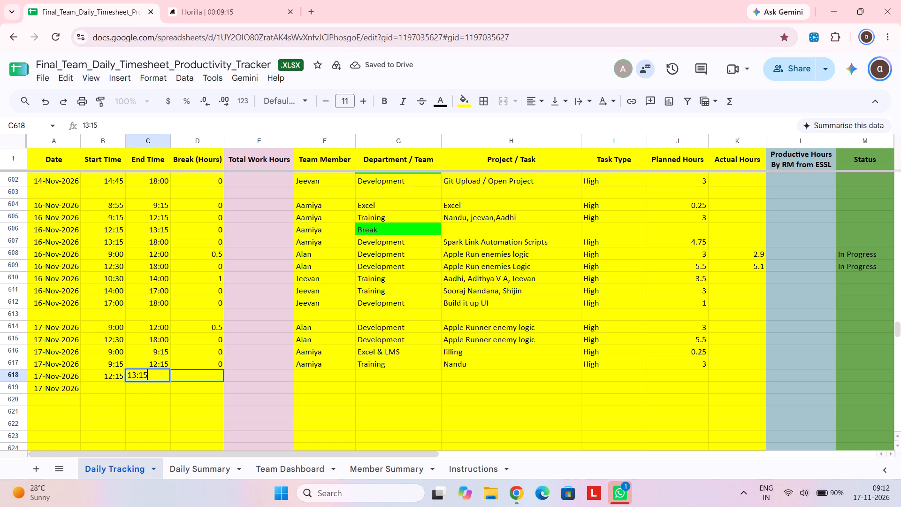
key(Right)
key(1)
Set row 618's team member to Aamiya and its department to Break.
key(Right)
key(Right)
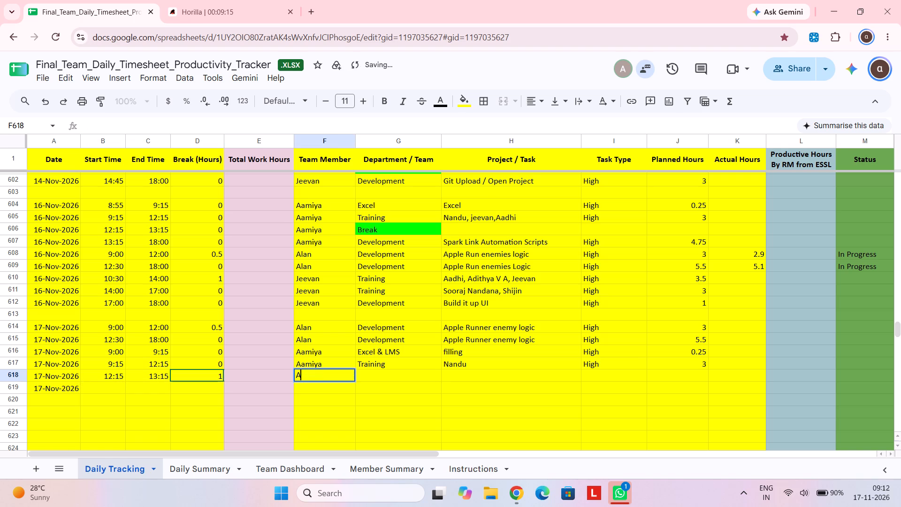
key(BackSpace)
key(BackSpace)
text(amiya)
key(Right)
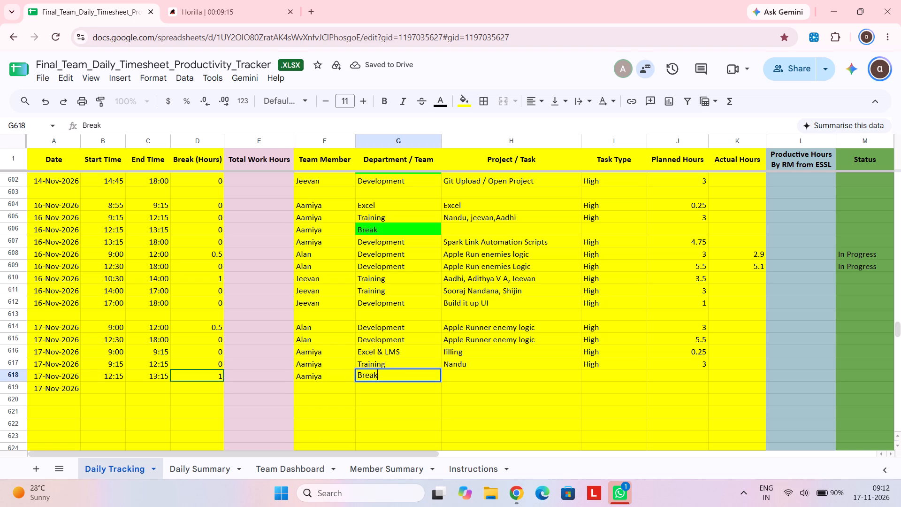
click(313, 399)
Fill the Break cell G618 with bright green, matching the earlier Break cells.
click(379, 377)
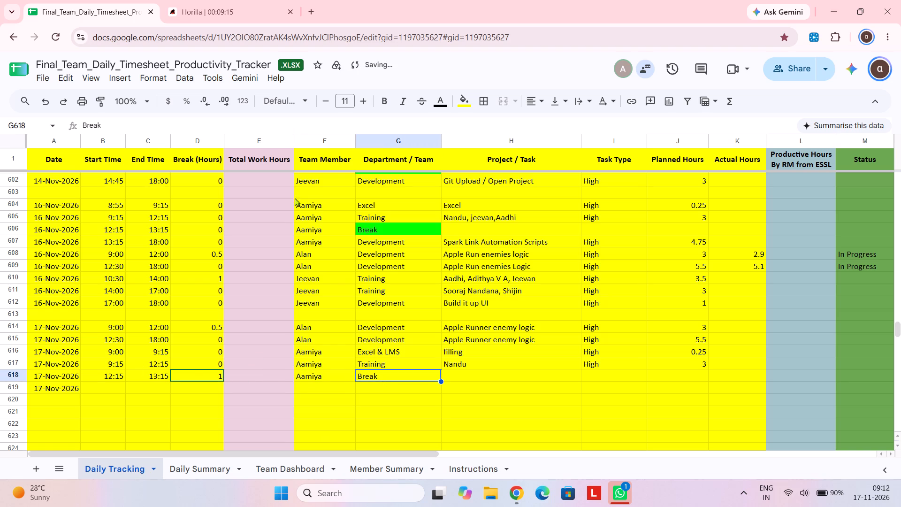
click(468, 100)
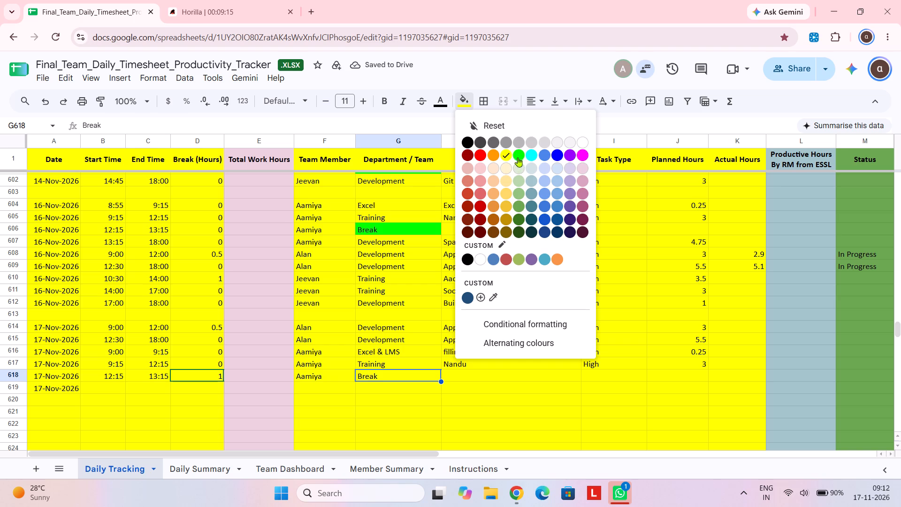
click(518, 157)
Enter start time 13:15, end time 18:00 and a break of 0 hours in row 619.
click(116, 387)
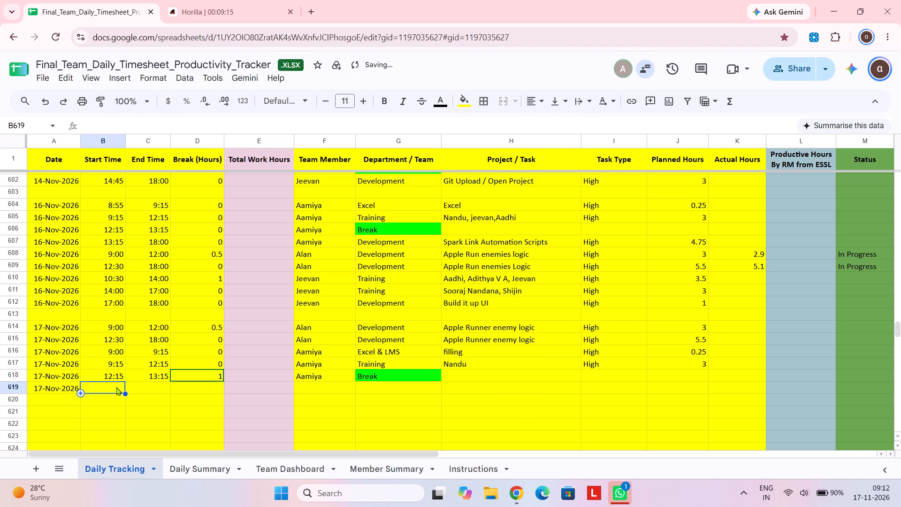
text(13:15)
key(Right)
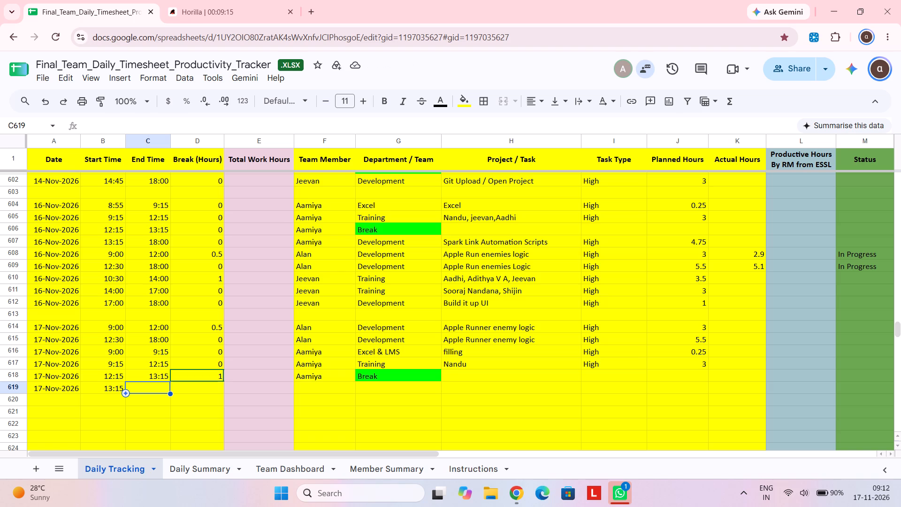
text(18:00)
key(Right)
key(0)
key(Right)
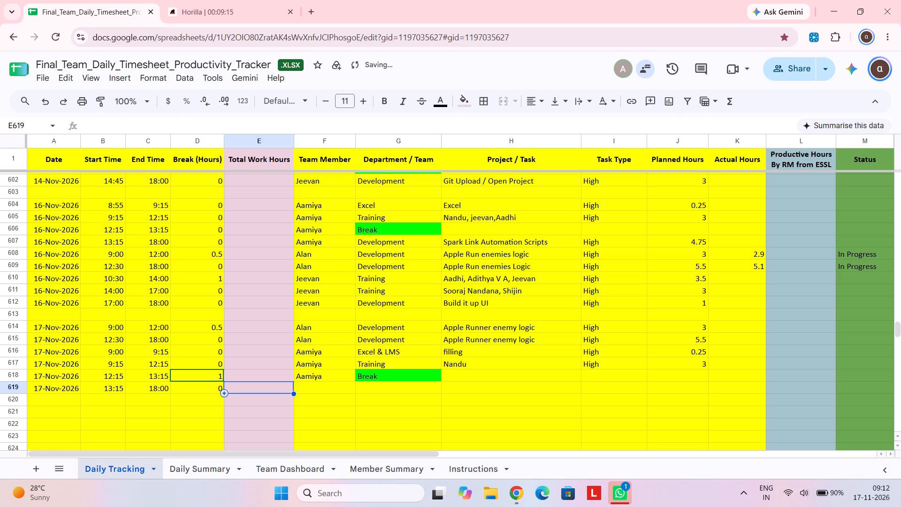
Set row 619's team member to Aamiya and its department to Development.
key(Right)
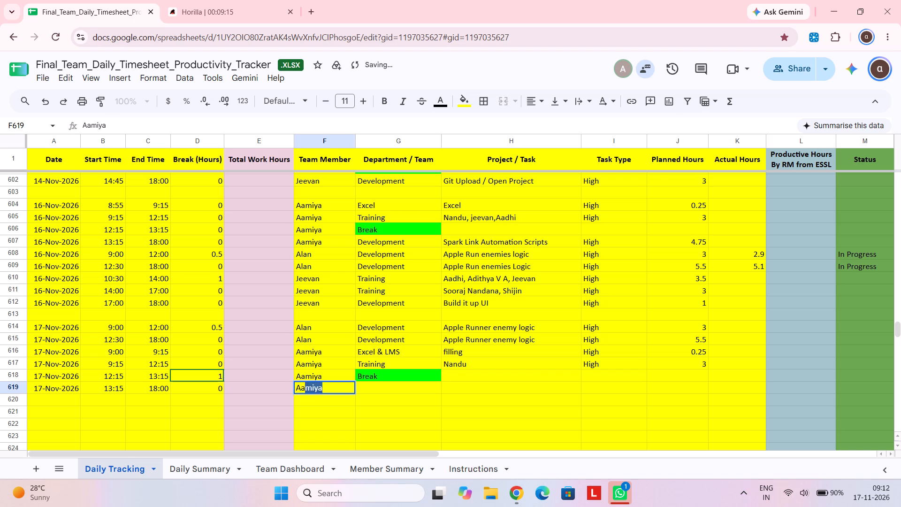
key(Tab)
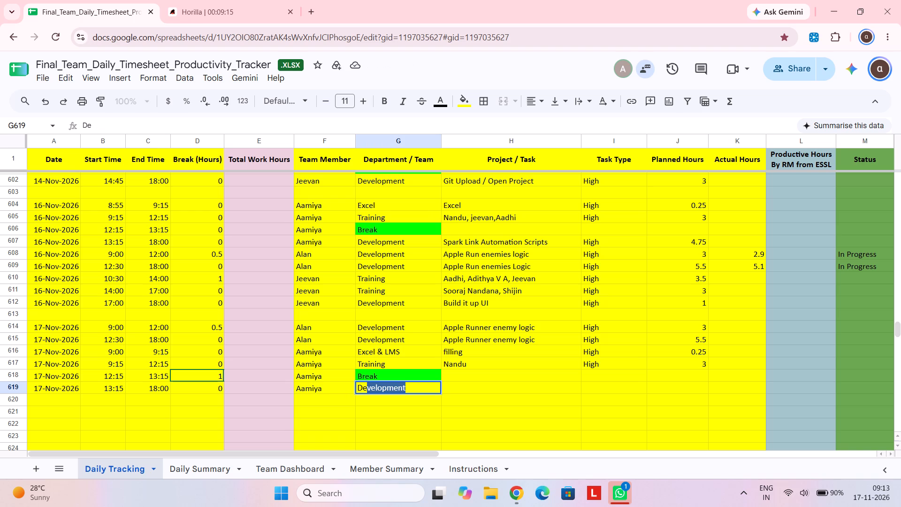
key(Tab)
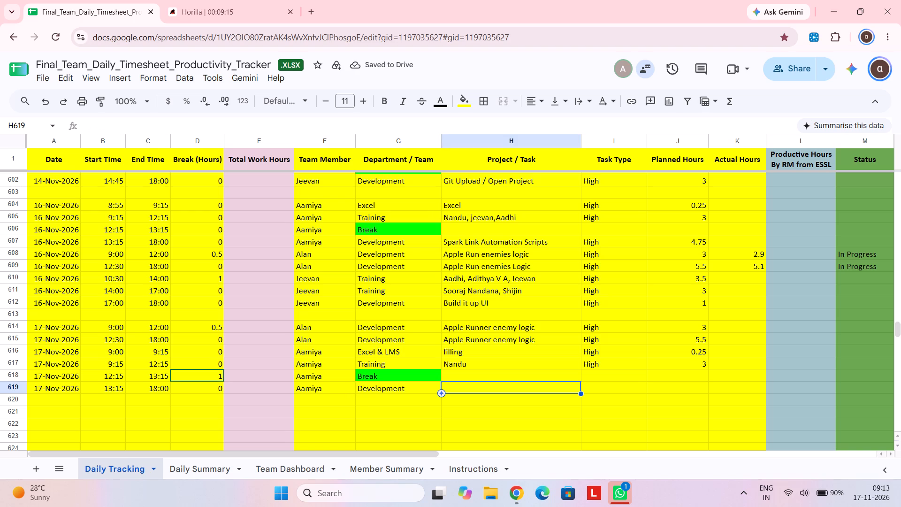
Enter SparkLink GamePlay as the project/task in row 619.
key(s)
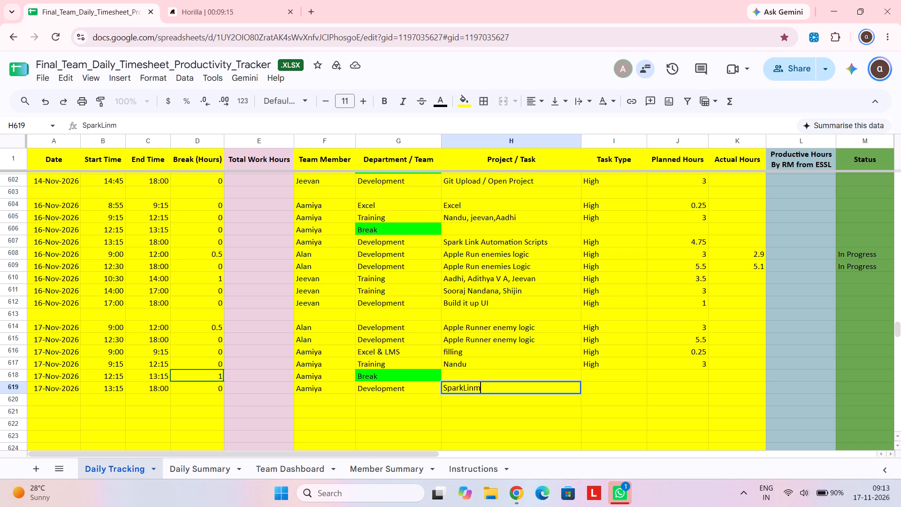
key(BackSpace)
text(k)
key(space)
key(s)
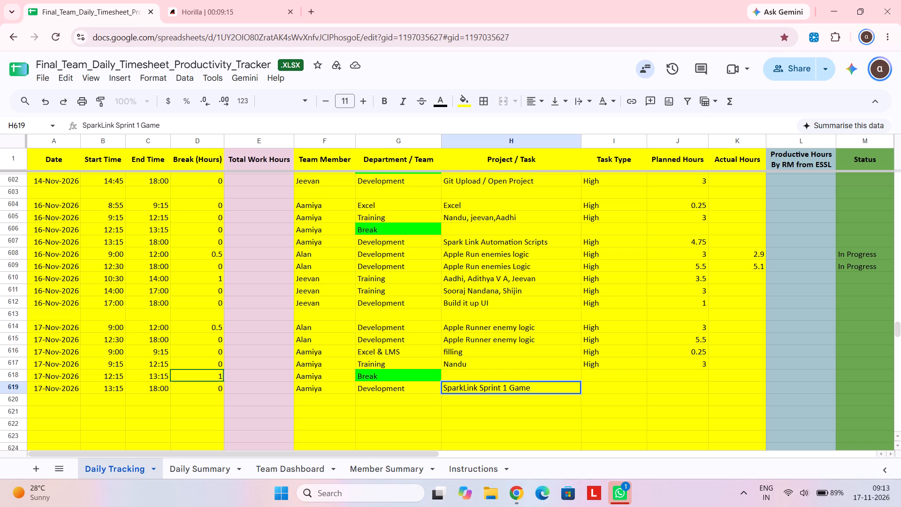
click(511, 390)
key(BackSpace)
key(BackSpace)
key(BackSpace)
key(BackSpace)
key(BackSpace)
key(BackSpace)
key(BackSpace)
key(BackSpace)
key(BackSpace)
key(Right)
key(Right)
key(Right)
key(Right)
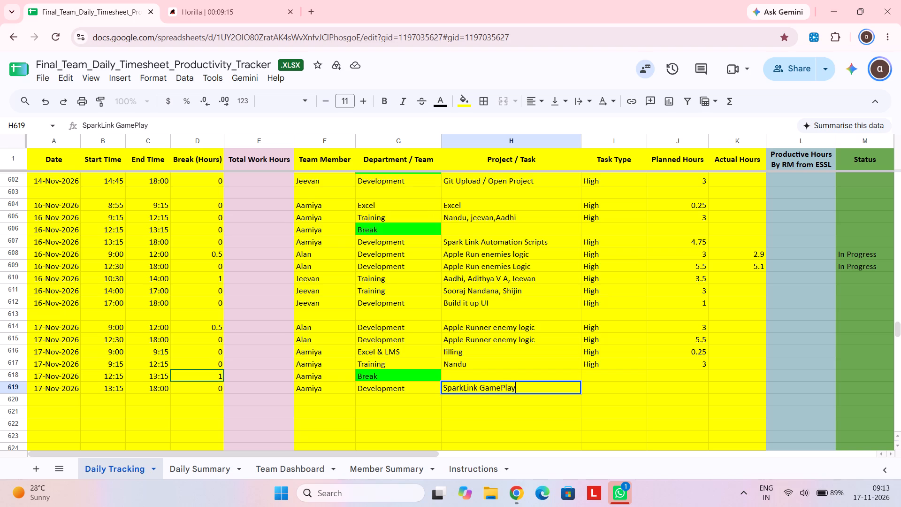
key(Right)
Set row 619's task type to High.
click(603, 387)
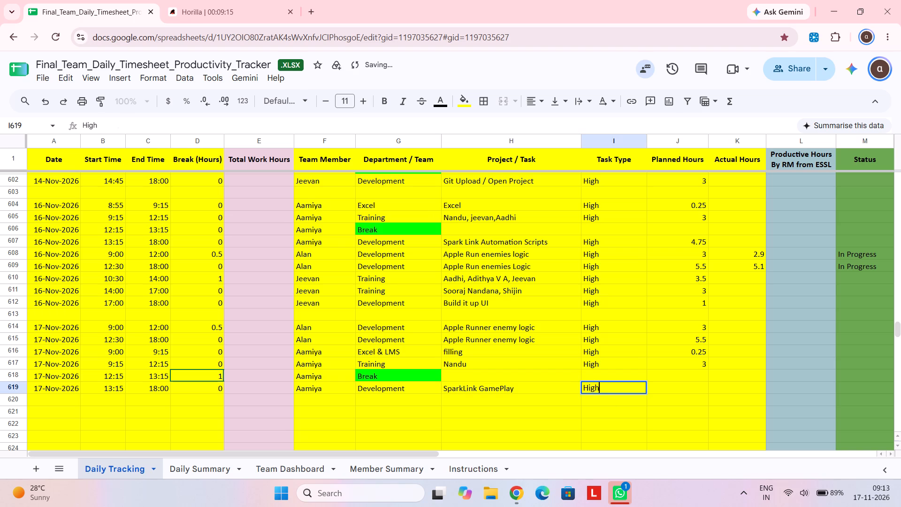
key(Right)
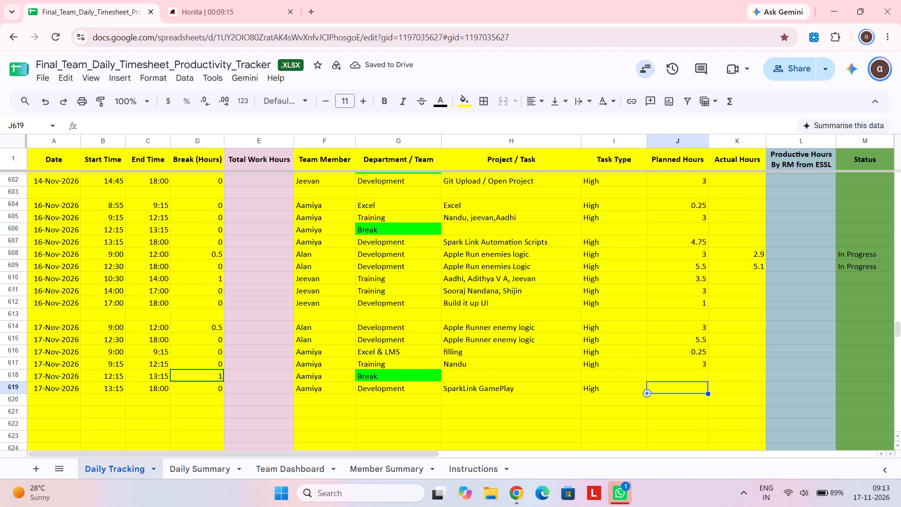
Change row 619's project/task to SparkLink Build & Testing.
key(Left)
key(Left)
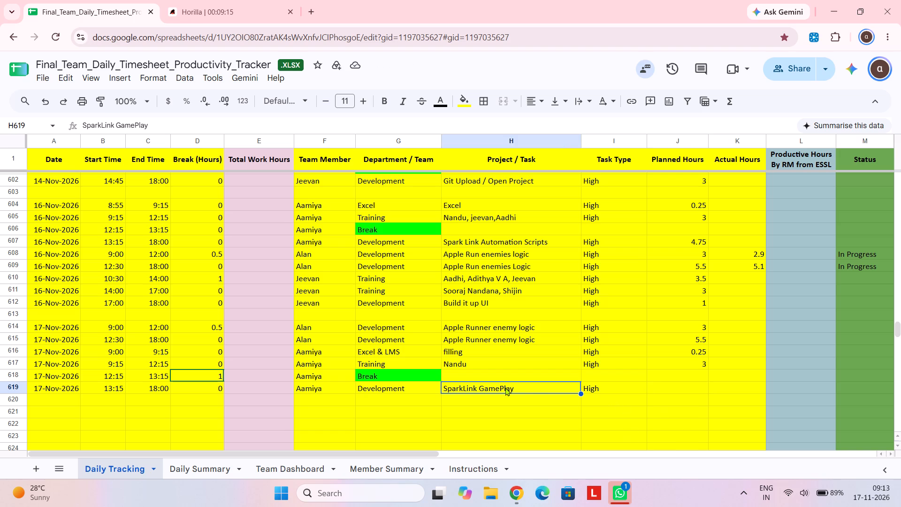
double_click(528, 393)
double_click(516, 385)
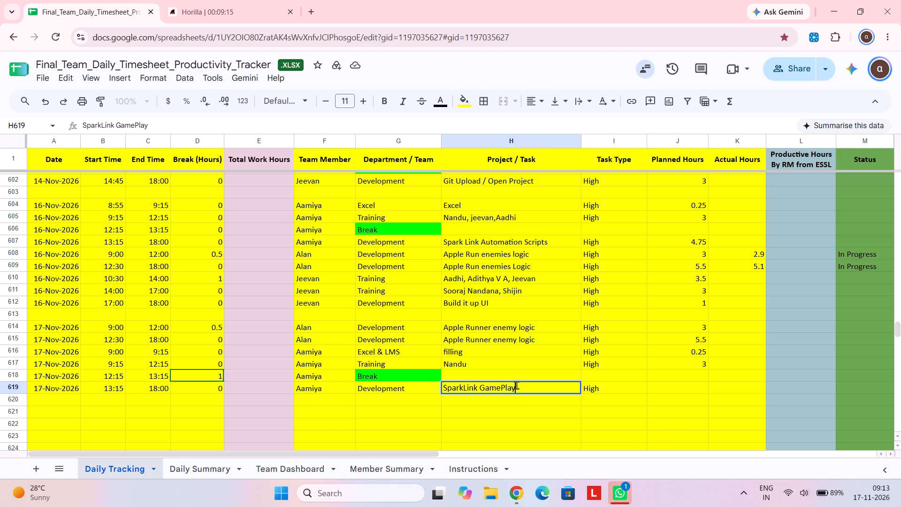
key(BackSpace)
key(BackSpace)
key(BackSpace)
key(BackSpace)
key(BackSpace)
key(BackSpace)
key(BackSpace)
key(BackSpace)
key(BackSpace)
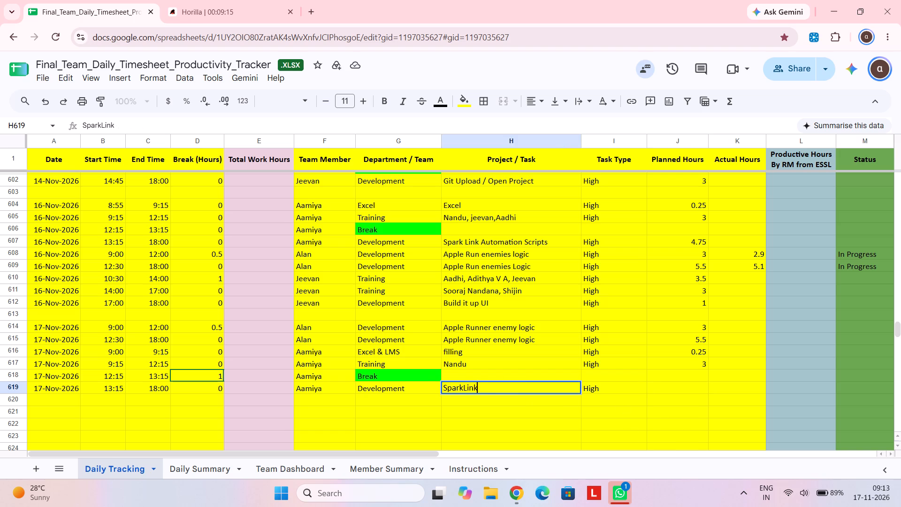
key(space)
text(uik)
key(BackSpace)
text(ld)
key(space)
text(&)
key(space)
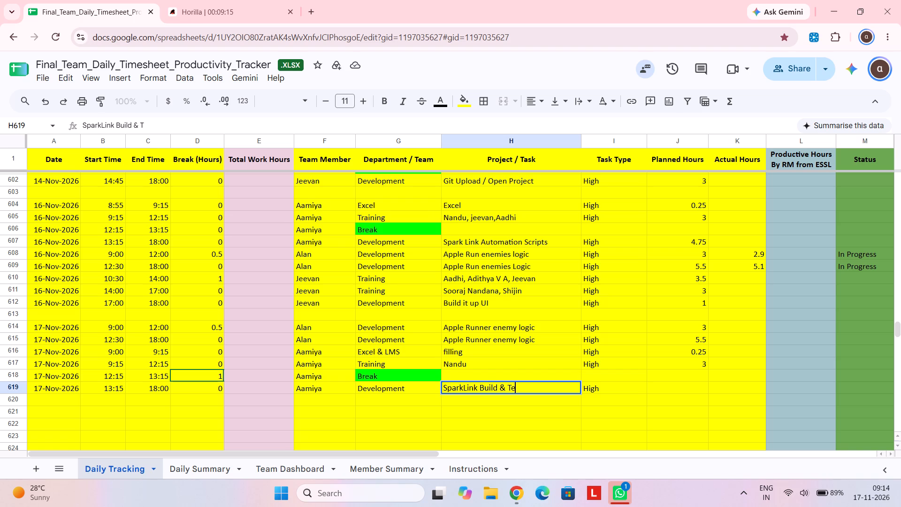
key(Right)
Enter 4.75 planned hours for the SparkLink entry in row 619.
click(676, 388)
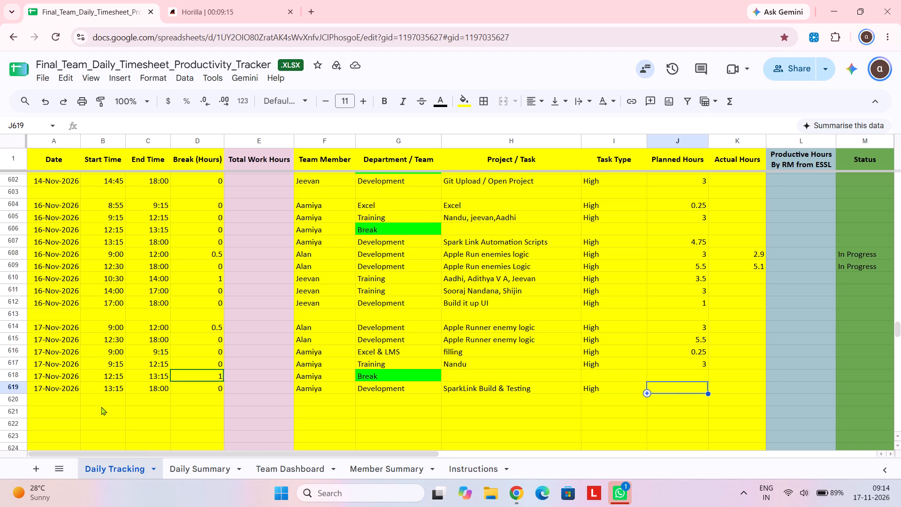
text(4.75)
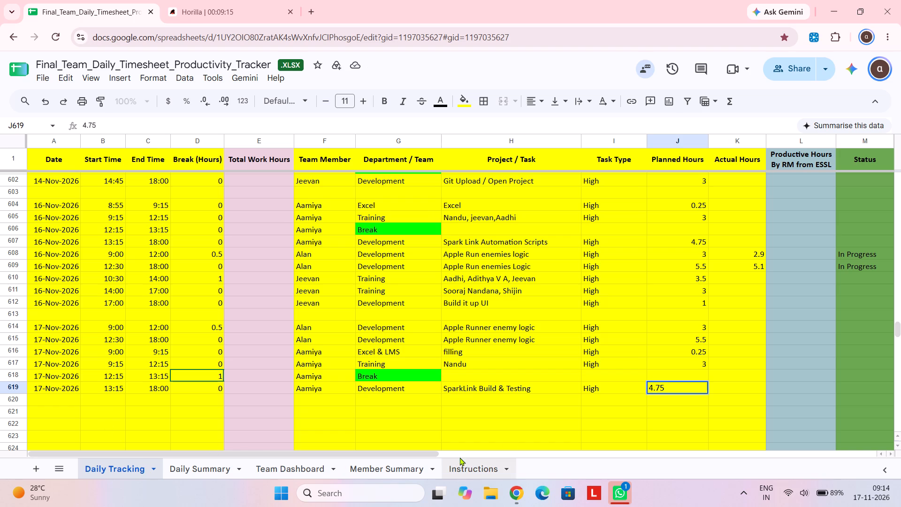
click(722, 363)
drag(693, 353, 693, 402)
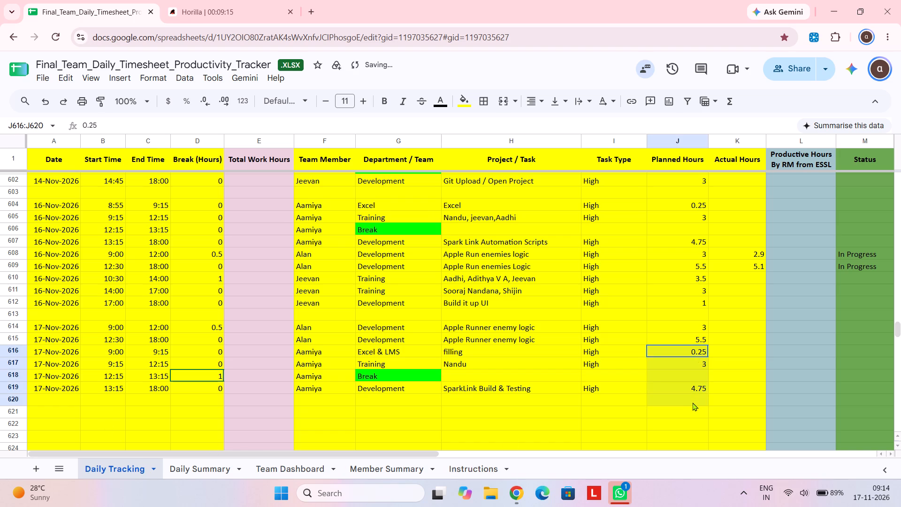
drag(693, 402, 693, 401)
click(741, 401)
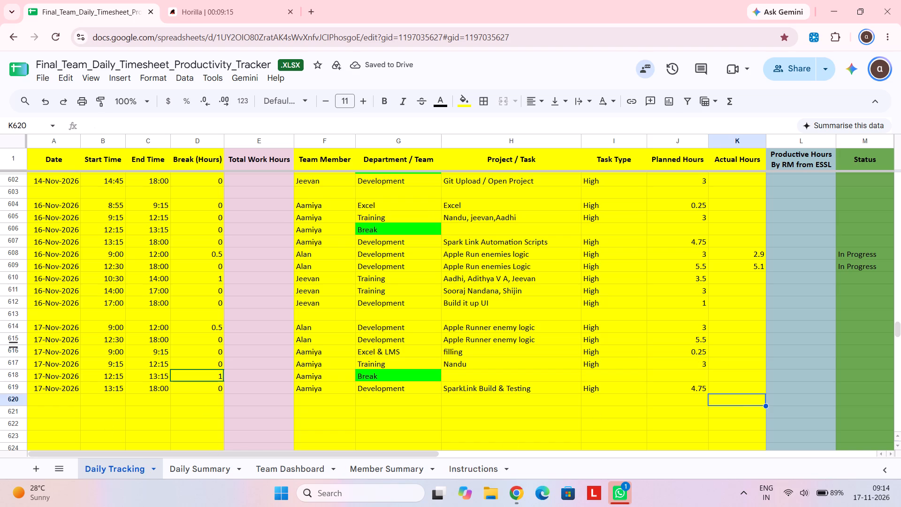
Copy the four 17-Nov-2026 dates from A616:A619 into the empty date cells A620:A623.
drag(54, 350, 54, 384)
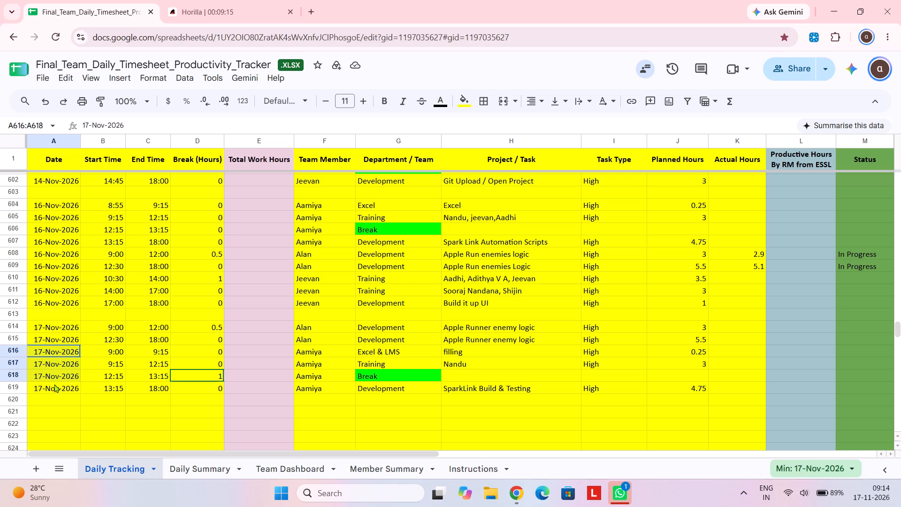
drag(54, 384, 54, 384)
key(ctrl+c)
key(Down)
key(Down)
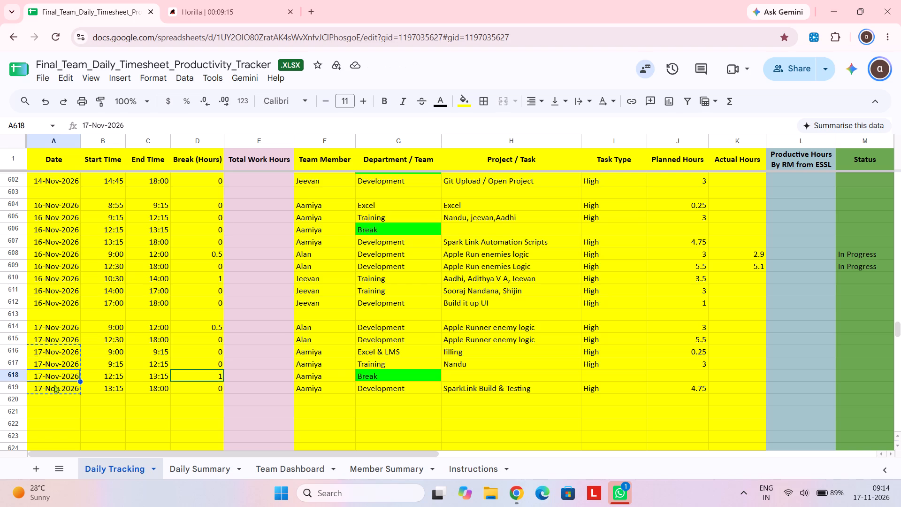
key(Down)
key(Down)
key(ctrl+v)
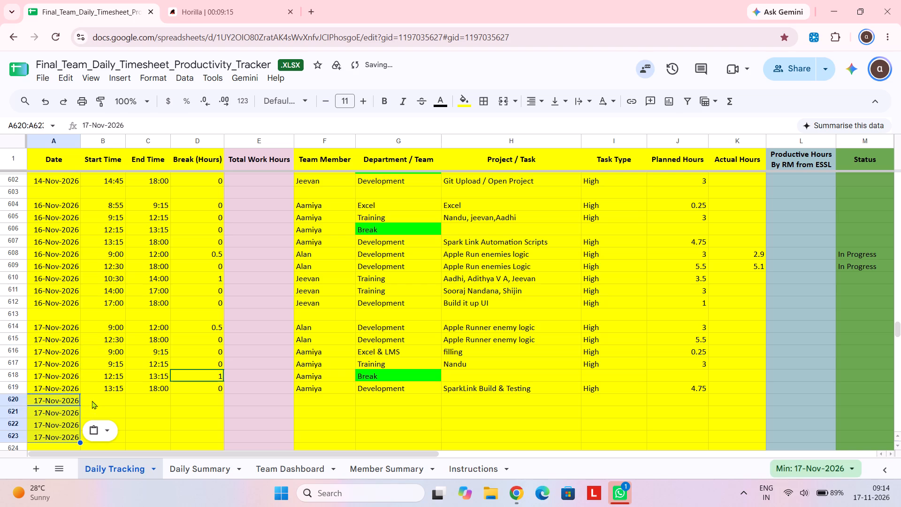
Enter start time 9:00, end time 10:00 and a break of 0 hours in row 620.
click(92, 399)
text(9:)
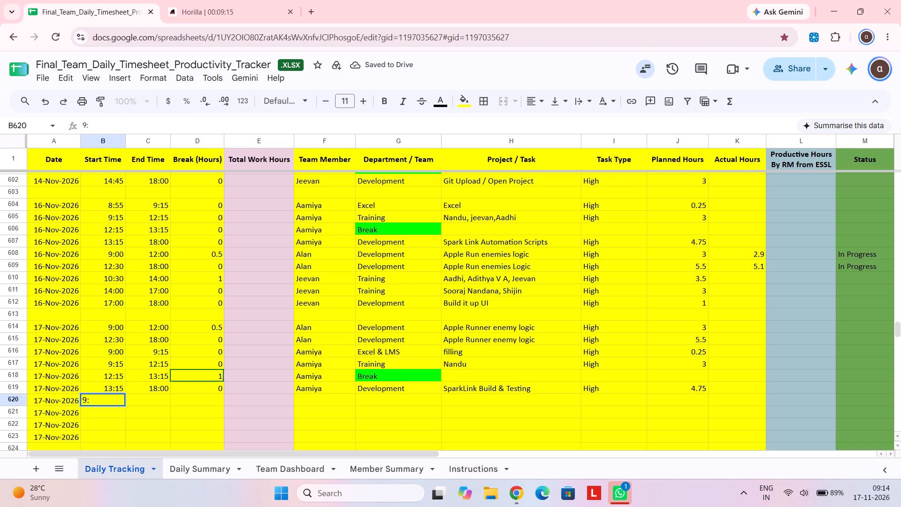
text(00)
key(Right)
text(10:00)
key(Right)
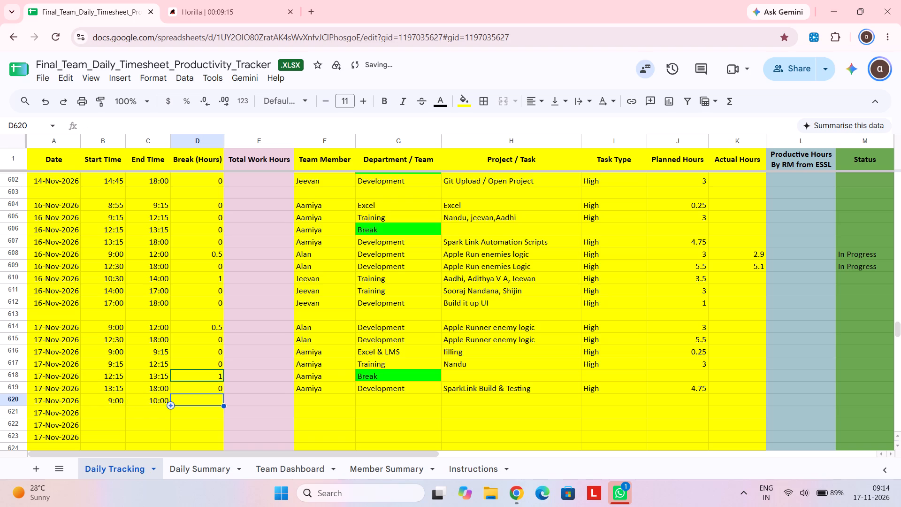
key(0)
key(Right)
Set row 620's team member to Jeevan and its department to Development.
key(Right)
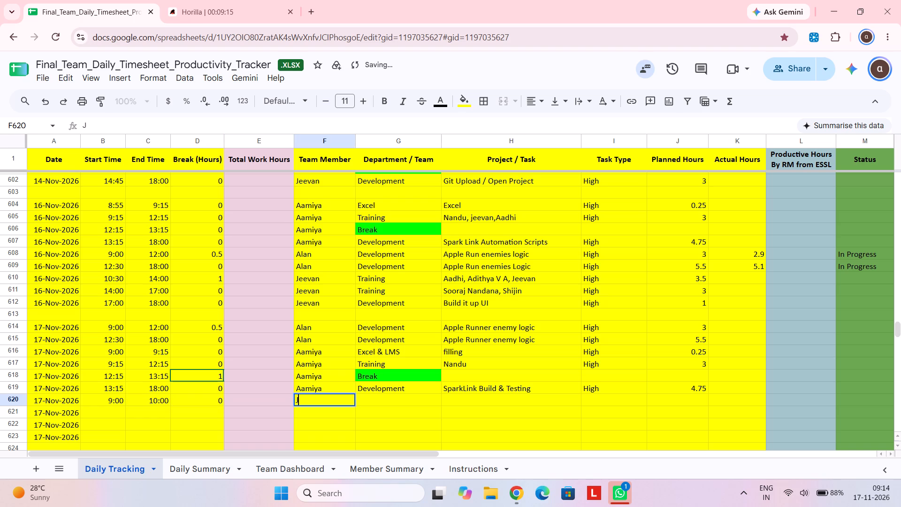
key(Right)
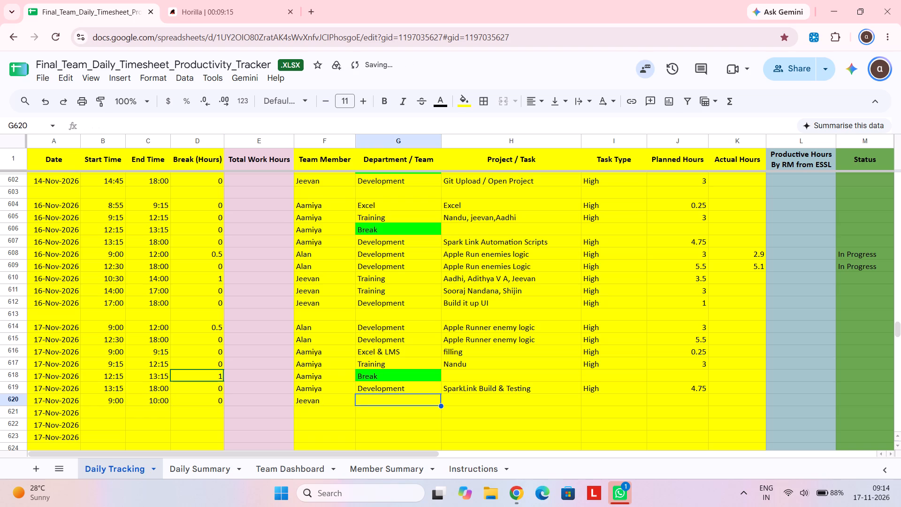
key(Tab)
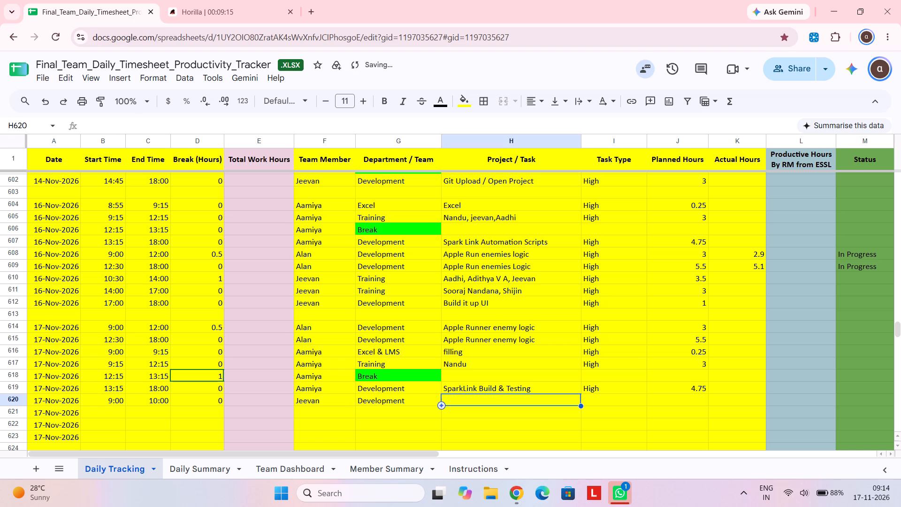
Enter start time 10:00, end time 14:00 and a break of 1 hour in row 621.
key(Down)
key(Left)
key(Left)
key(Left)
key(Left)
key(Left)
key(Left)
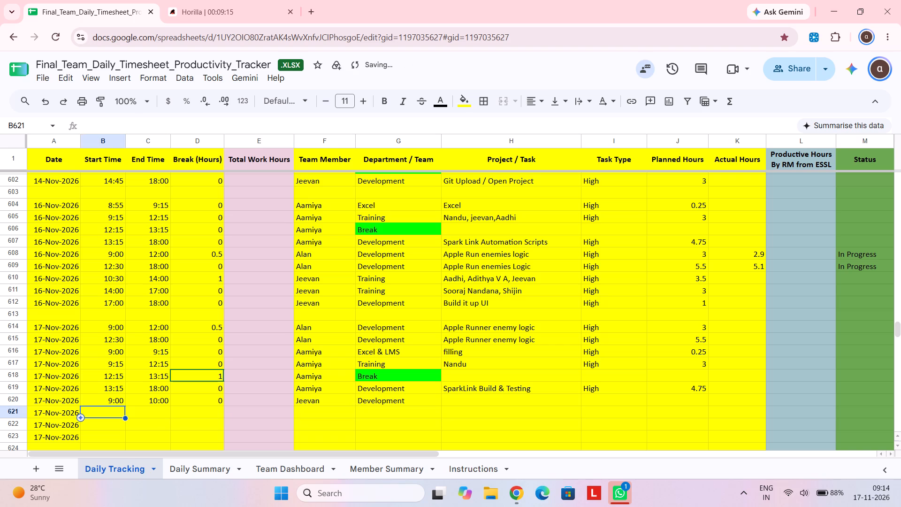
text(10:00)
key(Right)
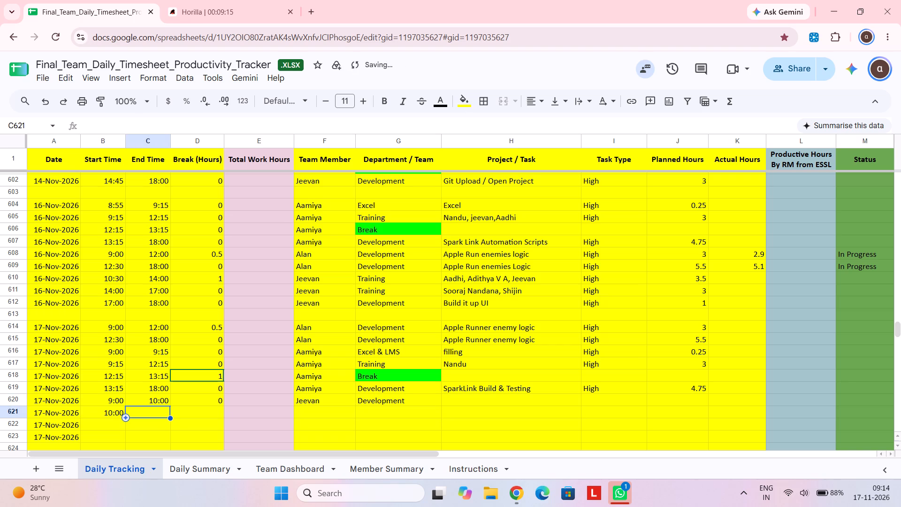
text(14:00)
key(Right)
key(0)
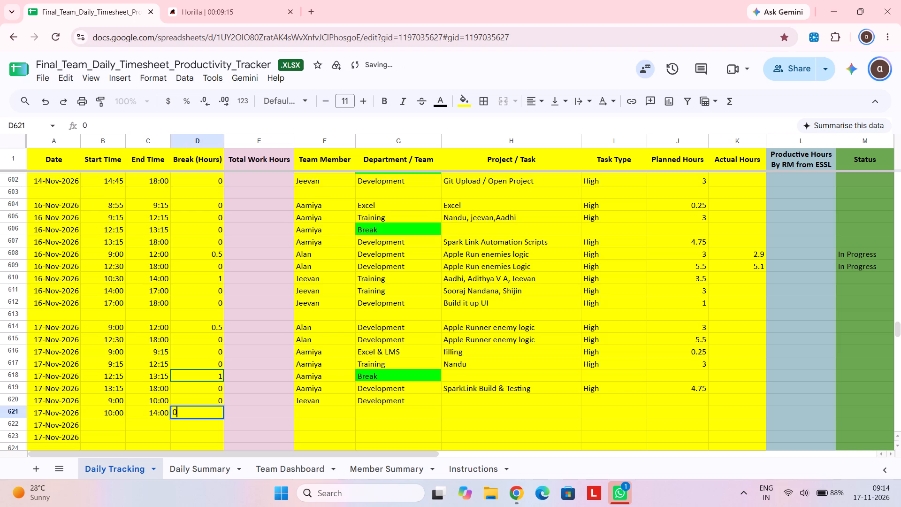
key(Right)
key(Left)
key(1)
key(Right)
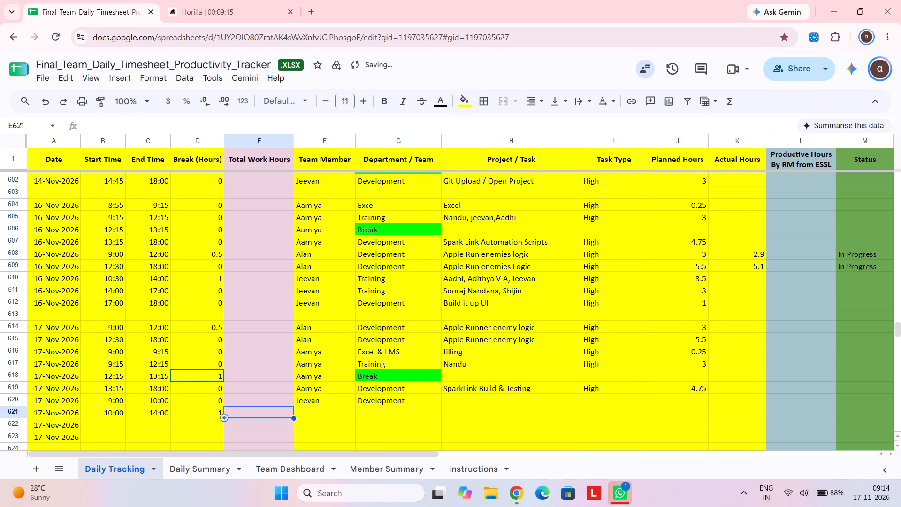
Set row 621's team member to Jeevan and its department to Training.
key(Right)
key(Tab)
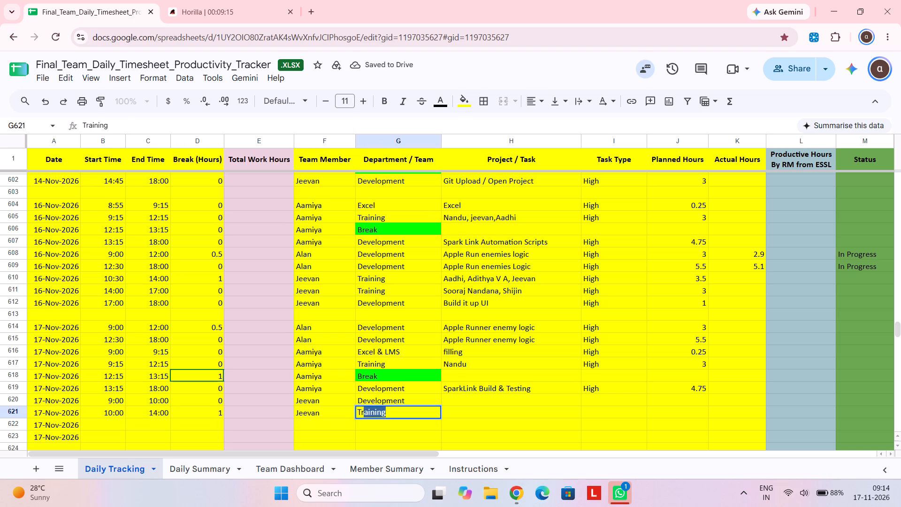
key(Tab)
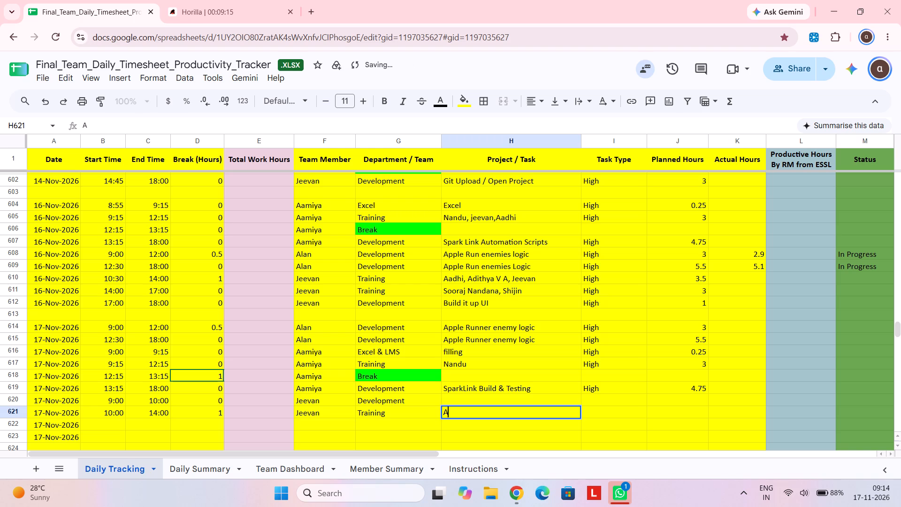
Enter the project/task "Adithyan, Aadhi, Jeevan", task type High and 3 planned hours in row 621.
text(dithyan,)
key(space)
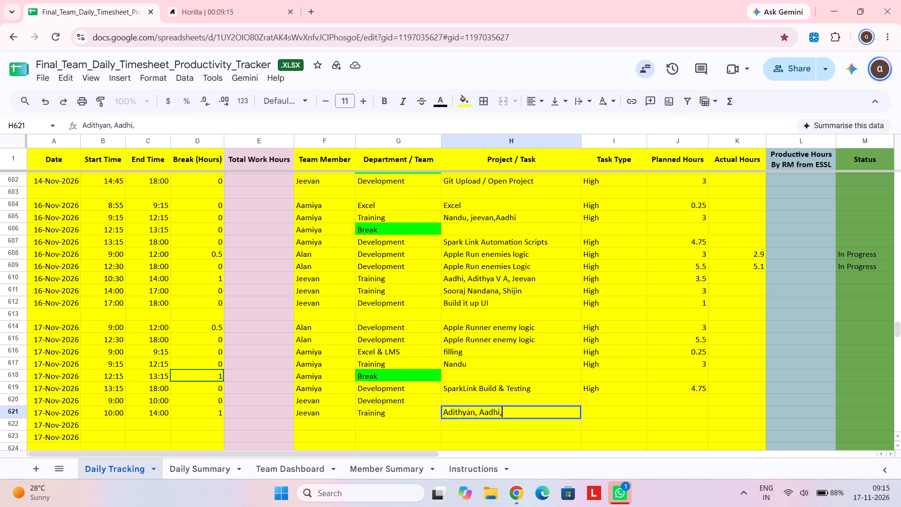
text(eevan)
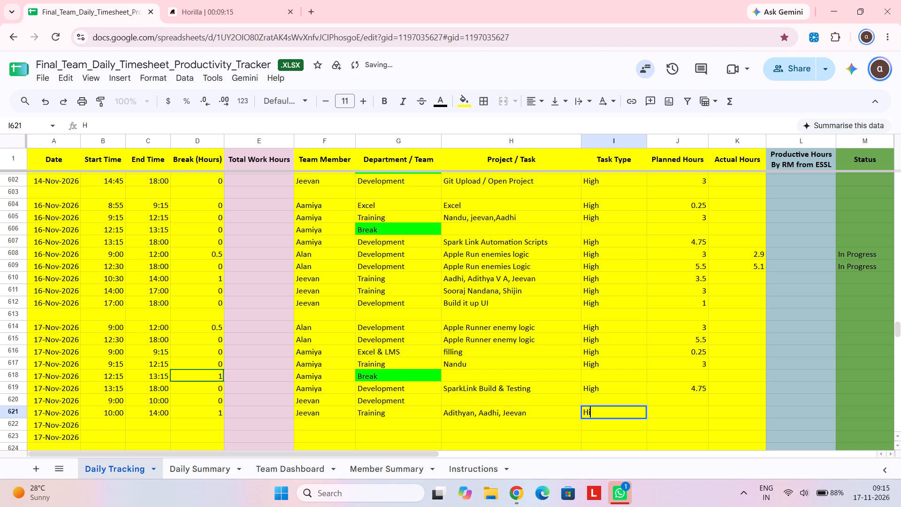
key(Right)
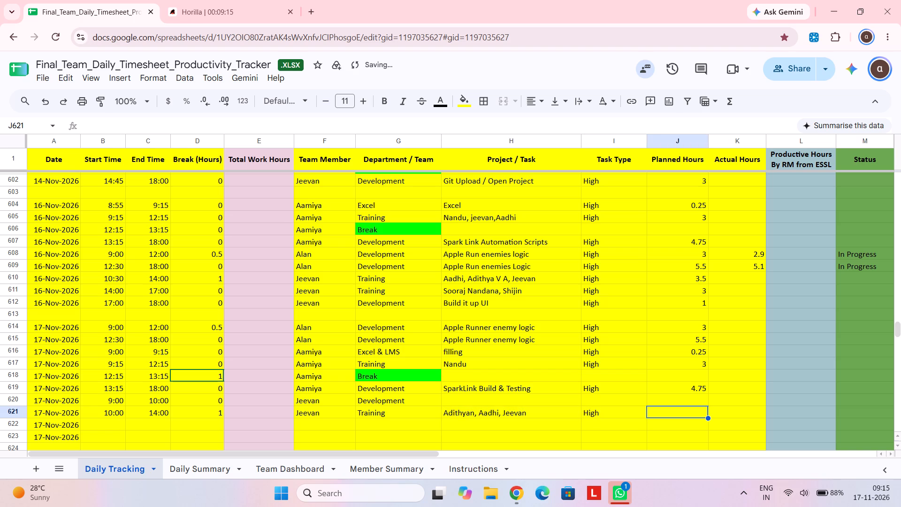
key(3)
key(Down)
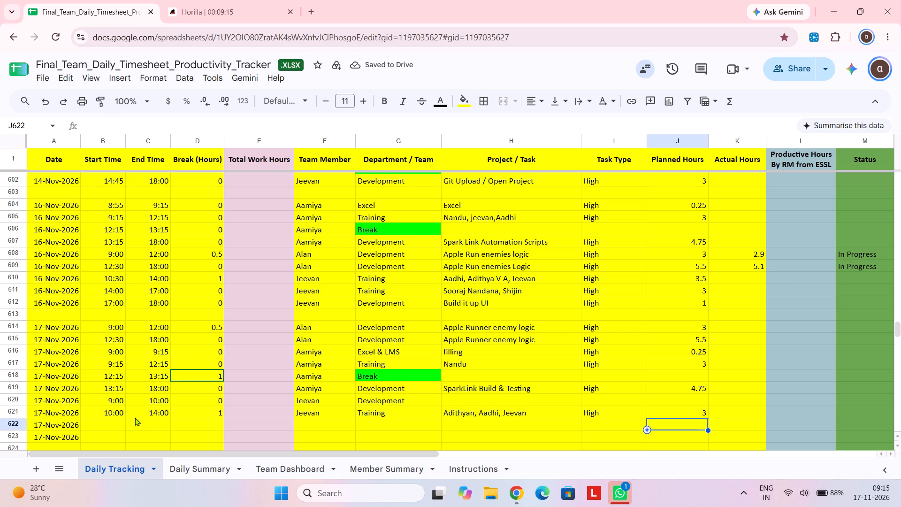
Enter start time 14:00, end time 17:00 and a break of 0 hours in row 622.
click(104, 420)
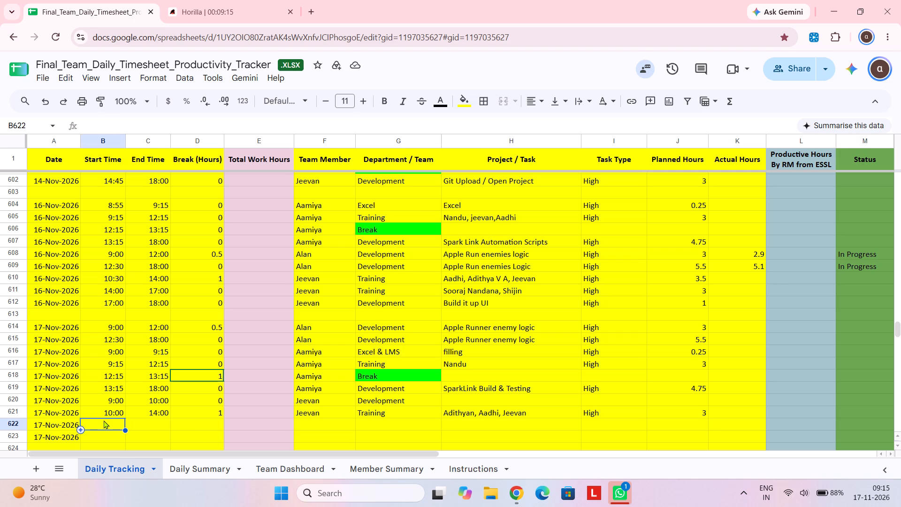
text(14:00)
key(Right)
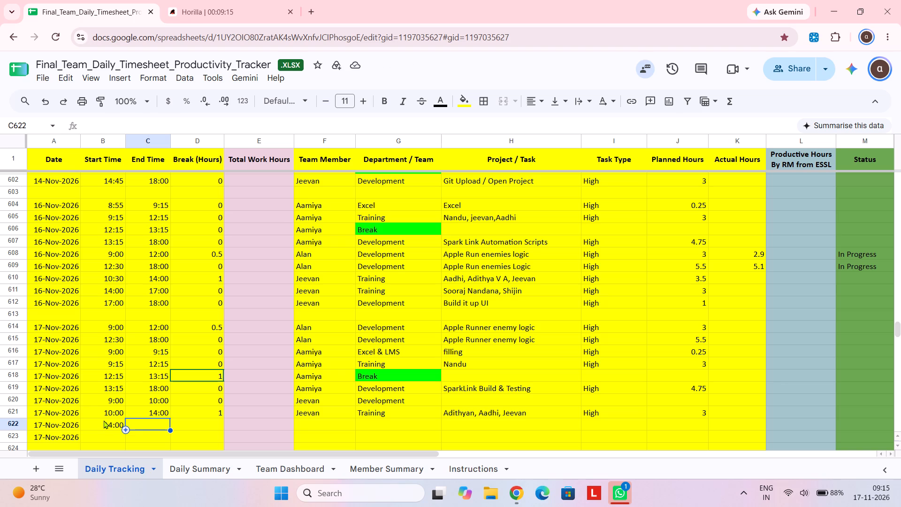
text(17:00)
key(Right)
key(0)
key(Right)
key(Right)
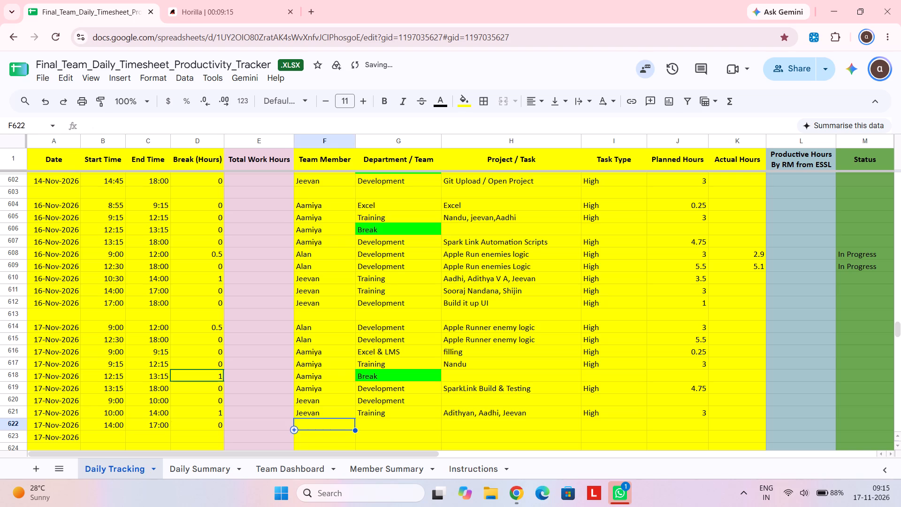
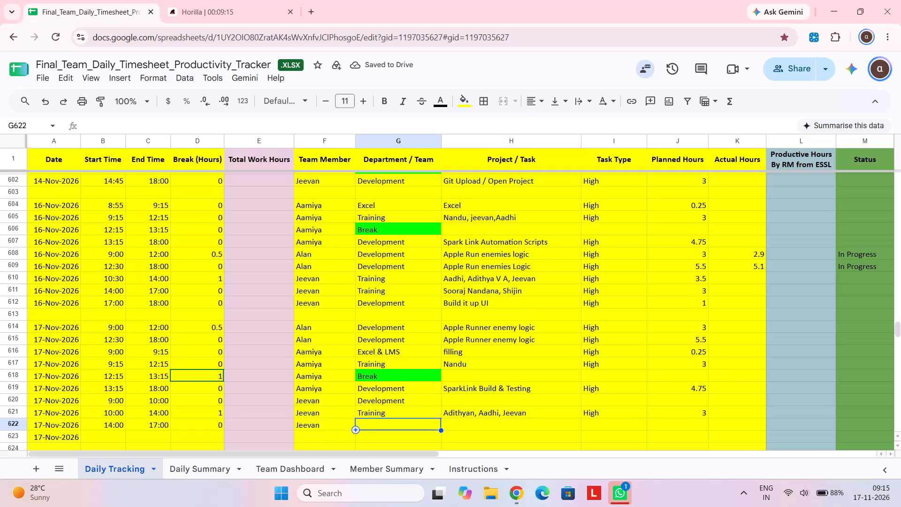
Complete row 622 with department Training, project/task "Sooraj, Shijin, Nandana", task type High and 3 planned hours.
key(Tab)
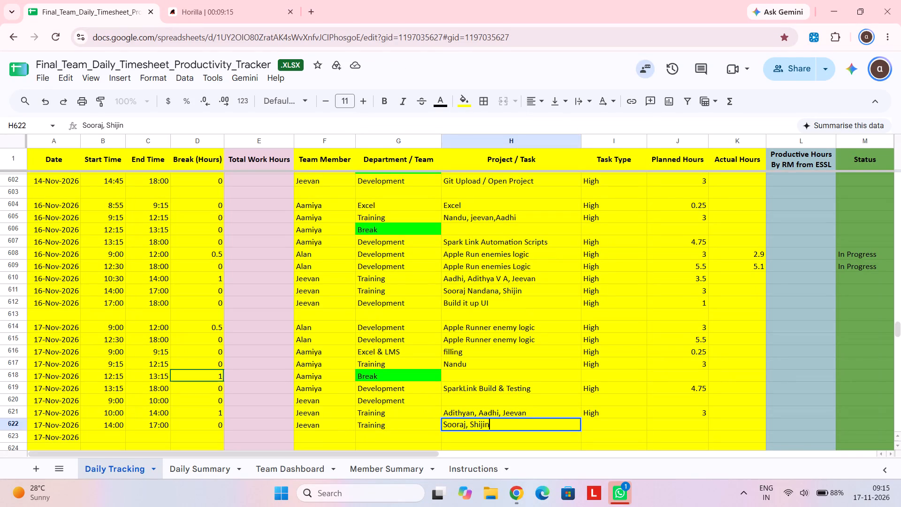
text(andana)
key(Right)
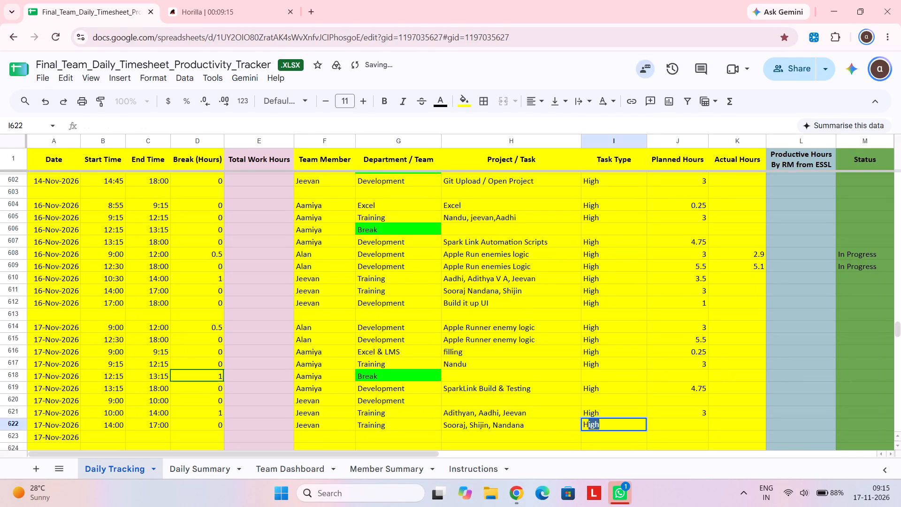
key(Right)
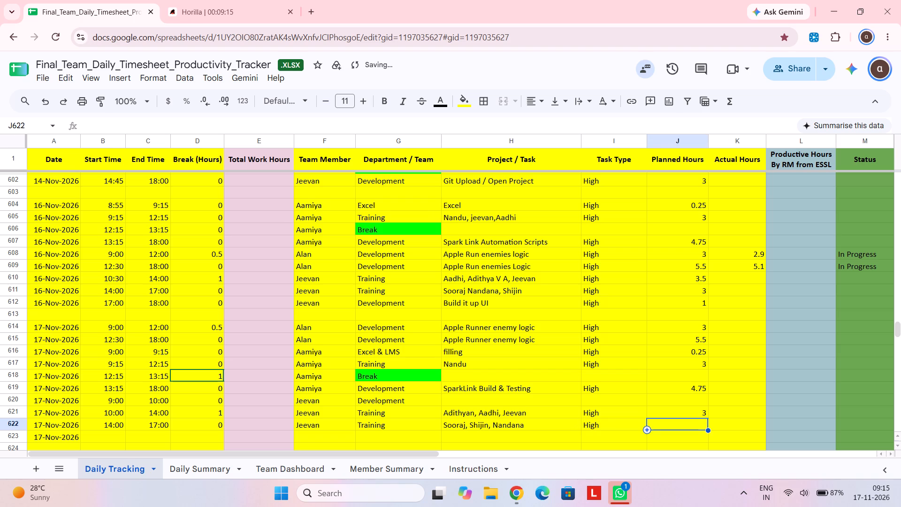
key(3)
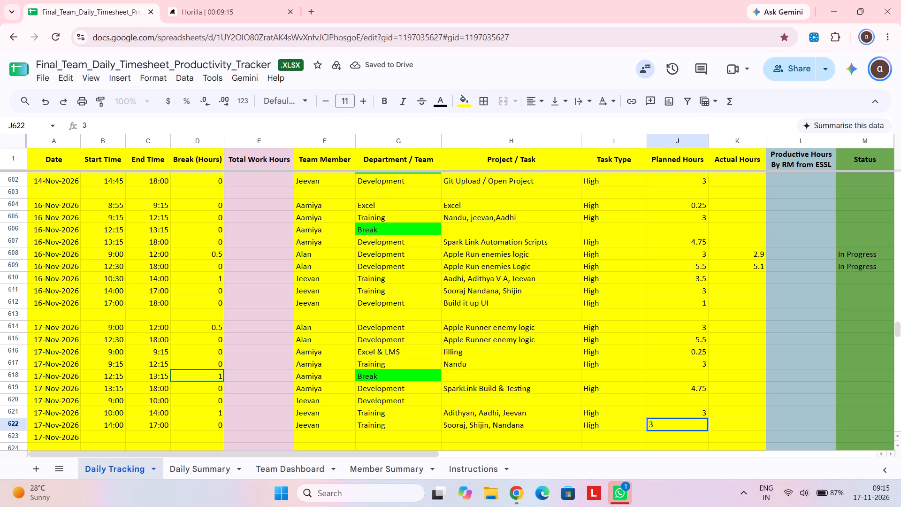
key(Down)
Enter start time 17:00, end time 18:00 and a break of 0 hours in row 623.
key(Left)
key(Left)
key(Left)
key(Left)
key(Left)
key(Left)
key(Left)
key(Left)
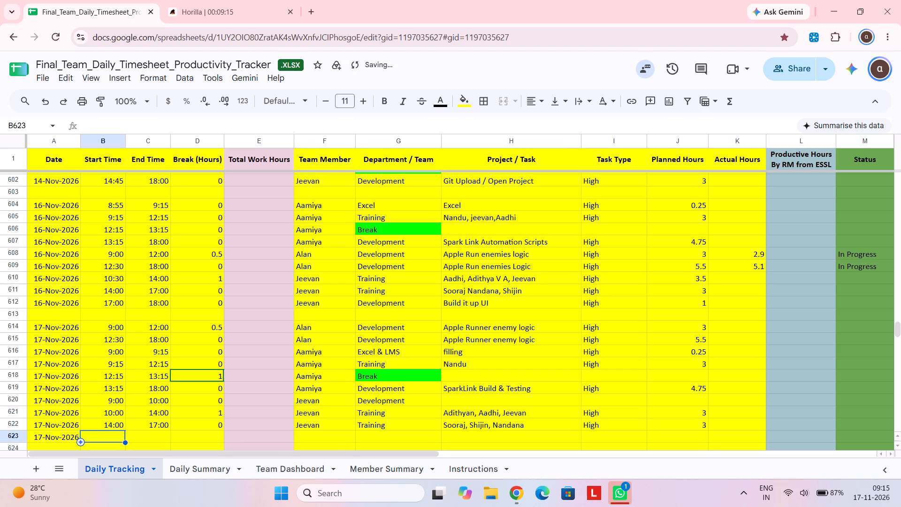
text(17:00)
key(Right)
text(18:00)
key(Right)
key(0)
key(Right)
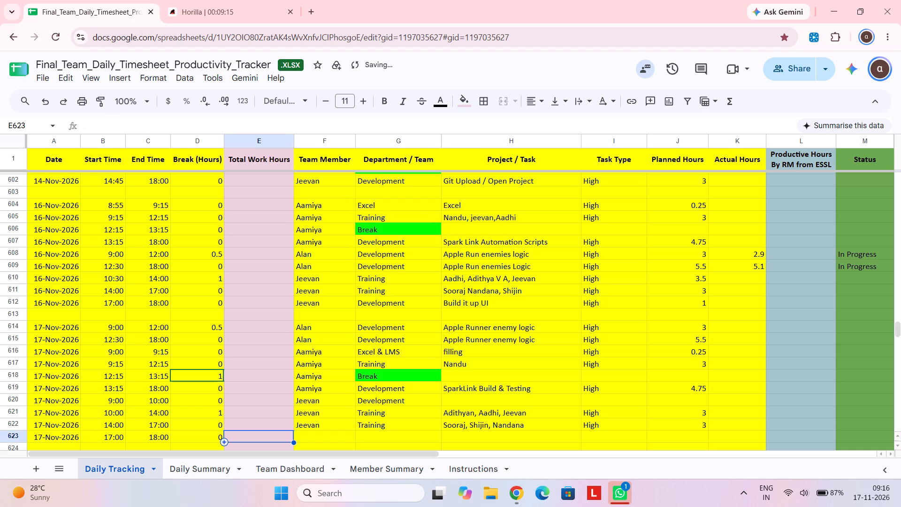
Set row 623's team member to Jeevan and its department to Development.
key(Right)
key(Tab)
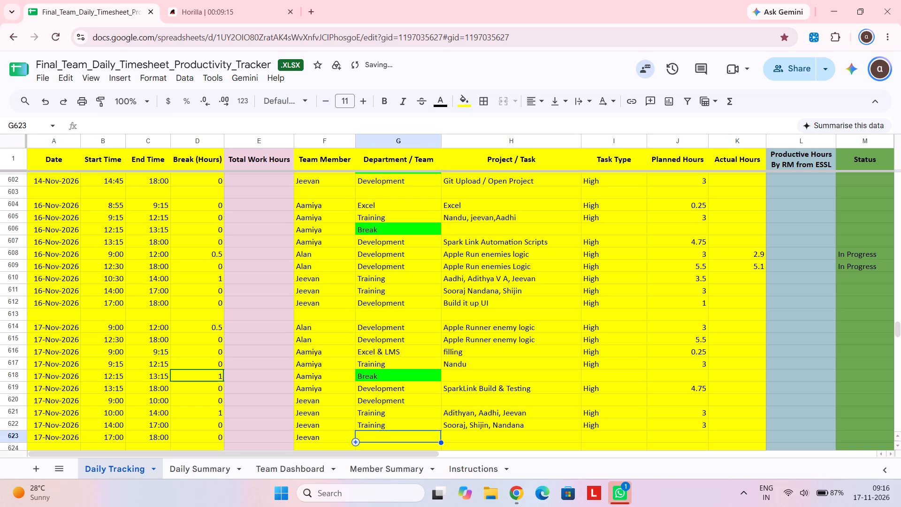
key(Tab)
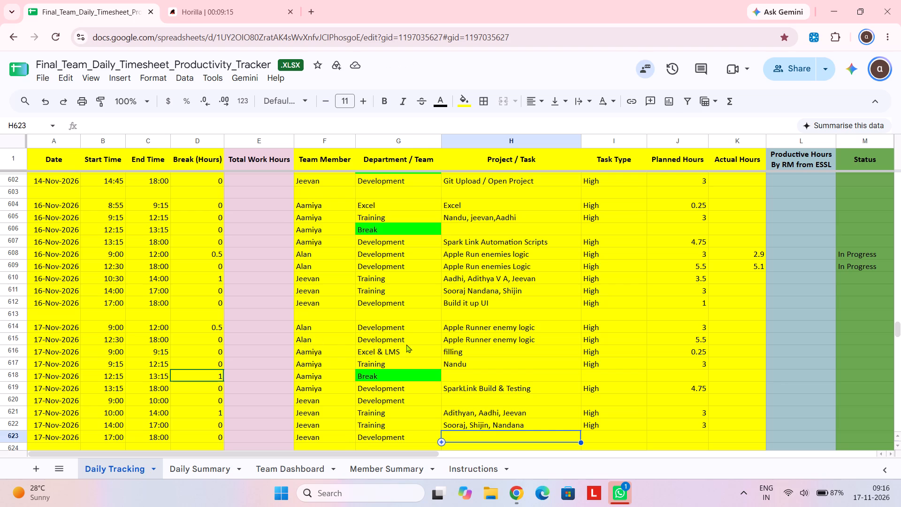
Copy the project/task "Build it up UI" from Jeevan's 16-Nov-2026 entry in row 612 into row 620.
scroll(483, 335, up, 2)
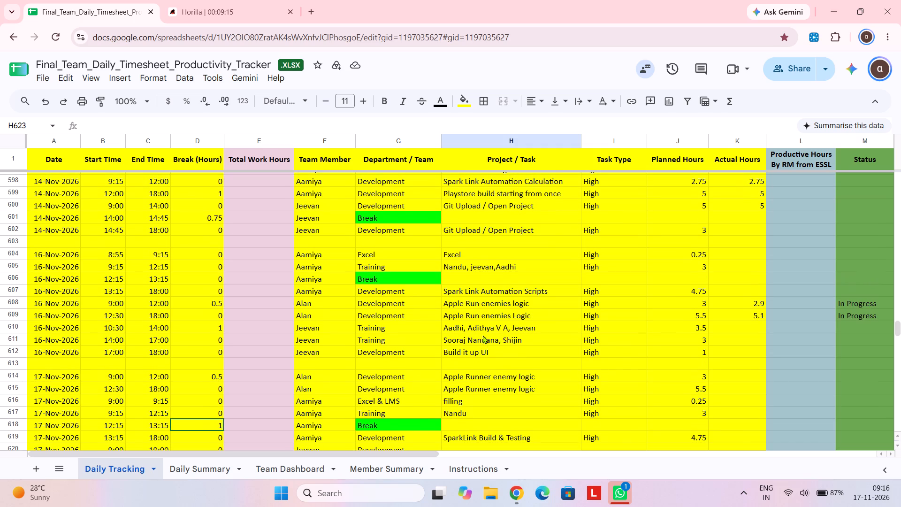
scroll(483, 335, down, 1)
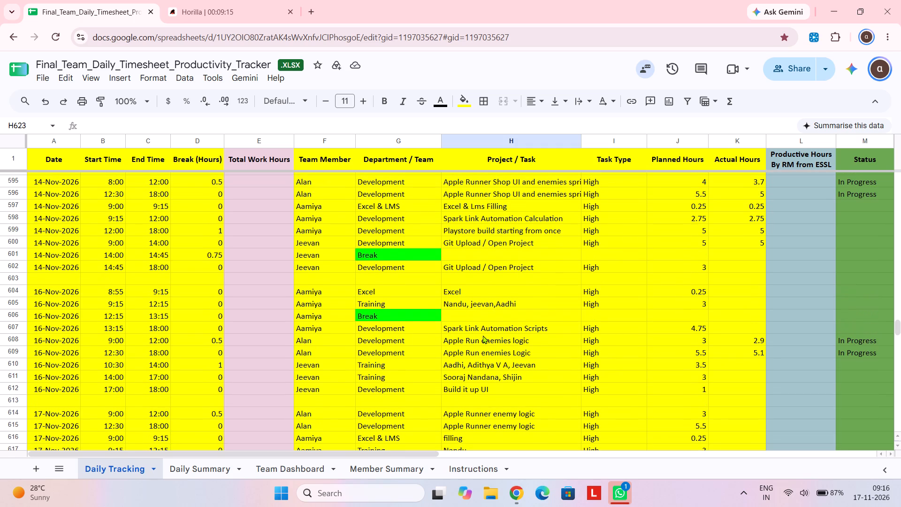
scroll(483, 335, down, 1)
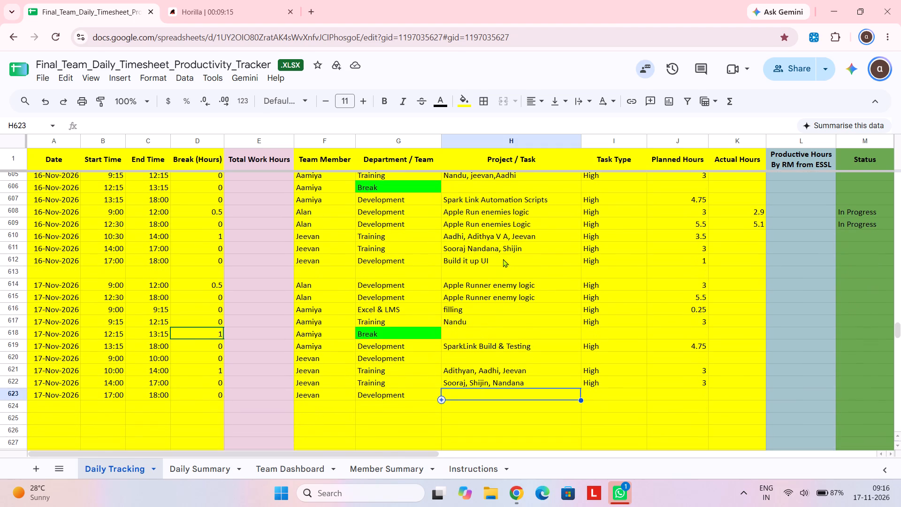
click(501, 262)
key(ctrl+c)
key(Down)
key(Down)
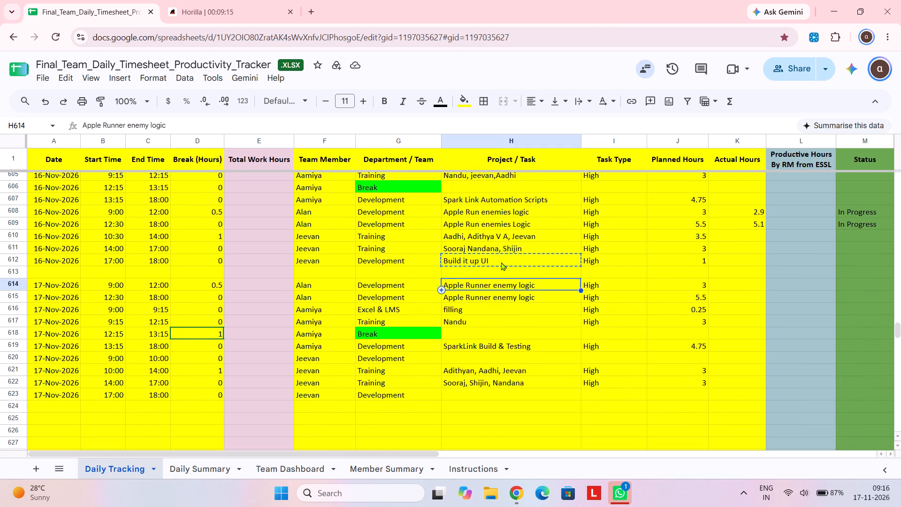
key(Down)
key(Down)
key(Down)
key(Down)
key(Down)
key(Down)
key(ctrl+v)
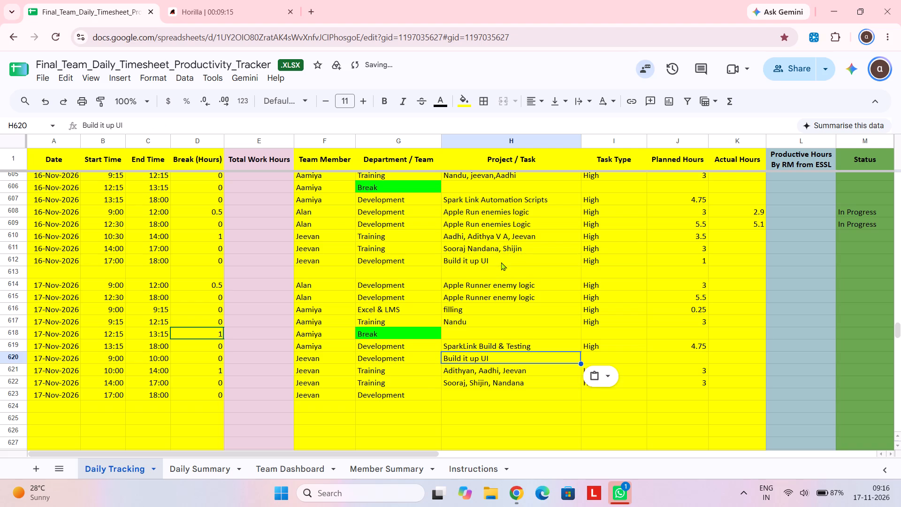
Enter "Testing" as the project/task in row 623.
key(Down)
key(Down)
key(Down)
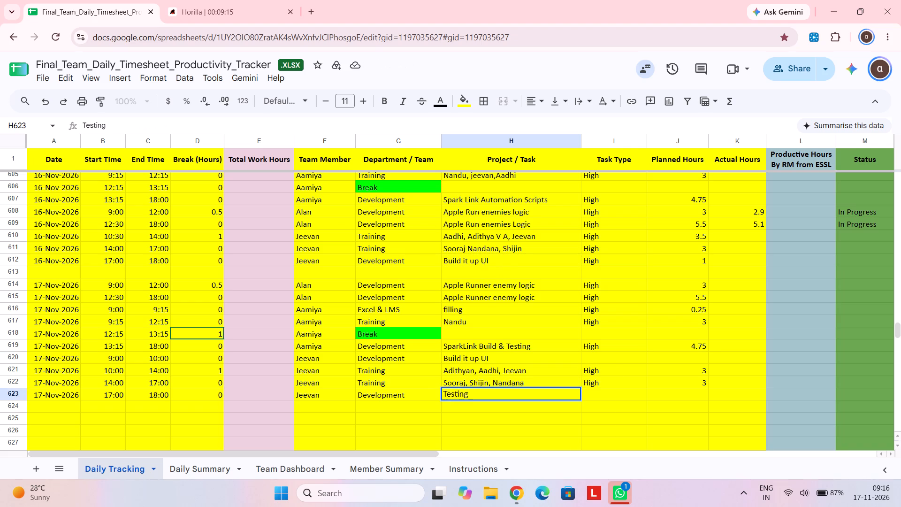
Set row 620's task type to High and its planned hours to 1.
click(611, 359)
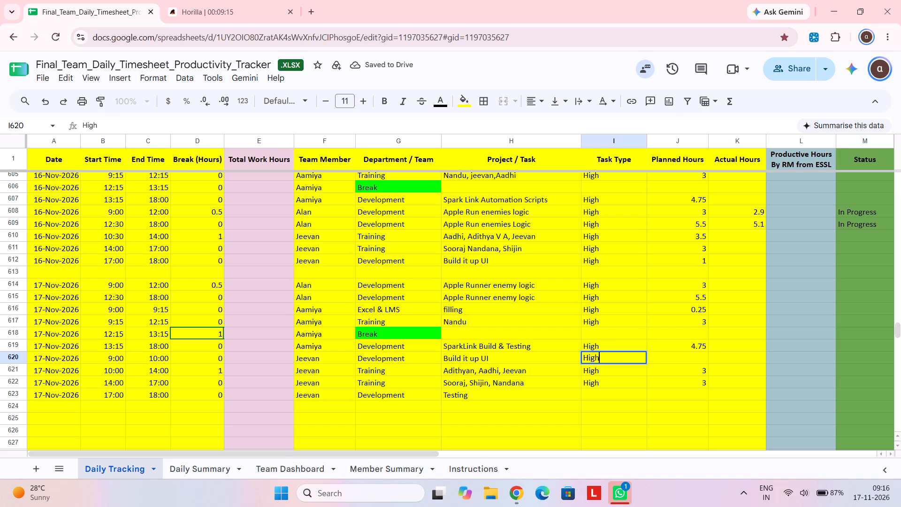
key(Right)
key(1)
key(Down)
Enter 1 planned hour and task type High in row 623.
key(Down)
key(Down)
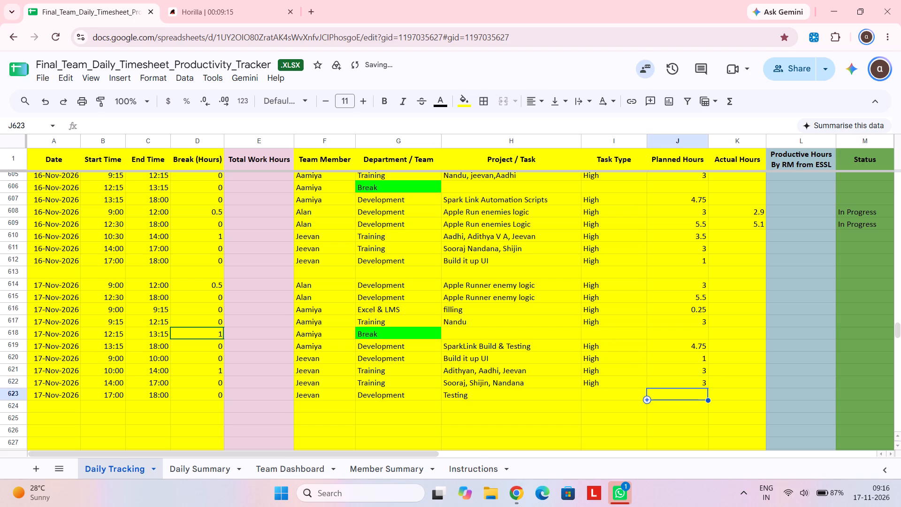
key(1)
key(Left)
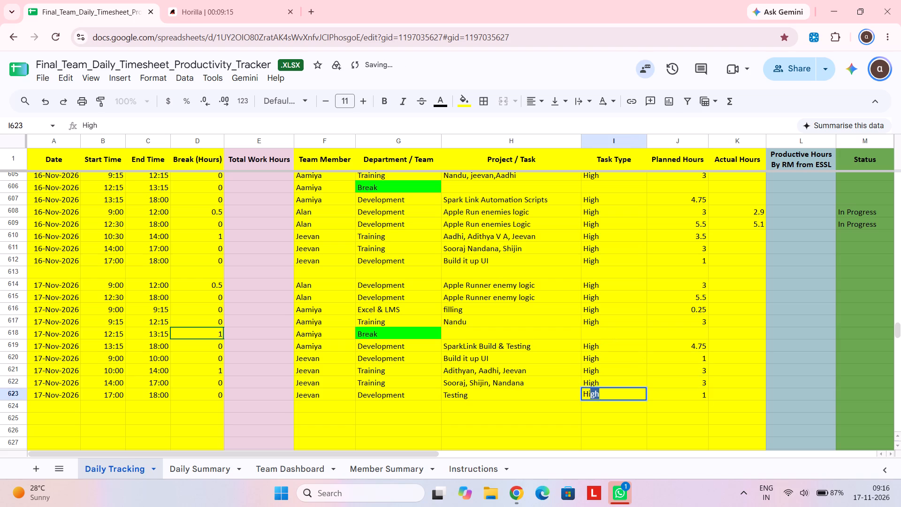
key(Down)
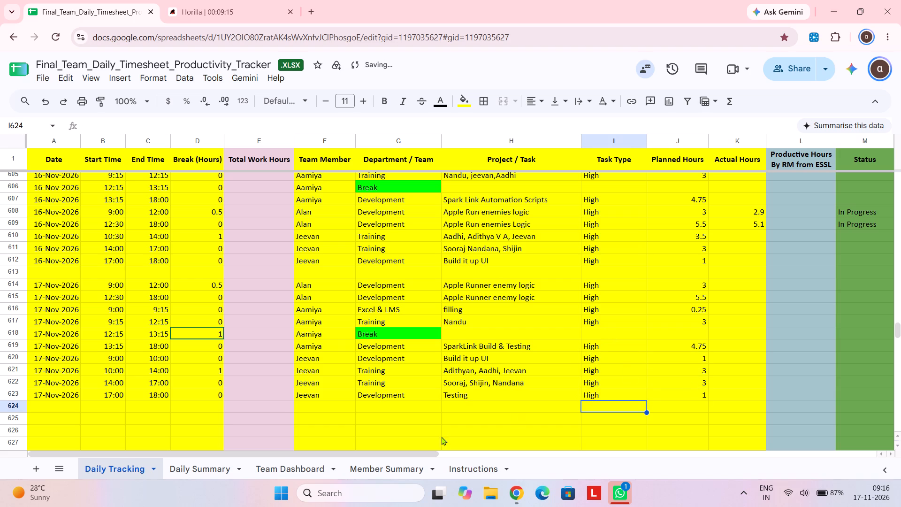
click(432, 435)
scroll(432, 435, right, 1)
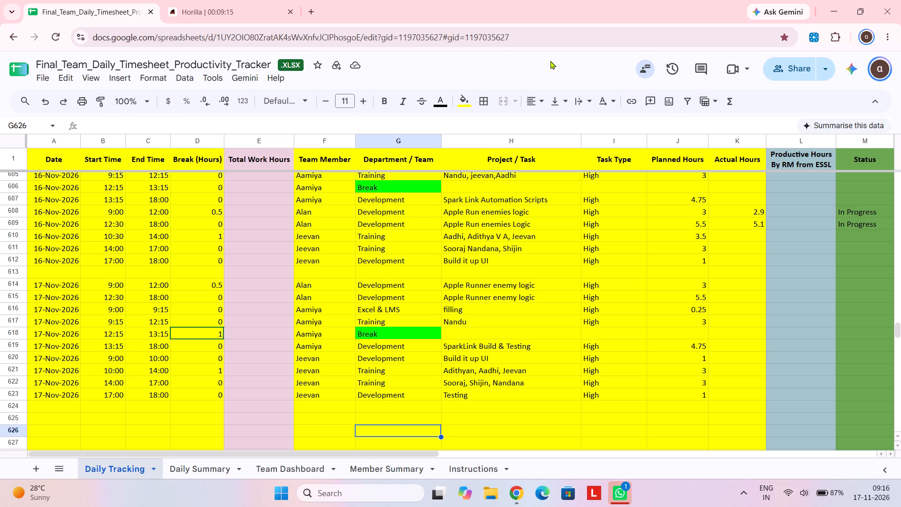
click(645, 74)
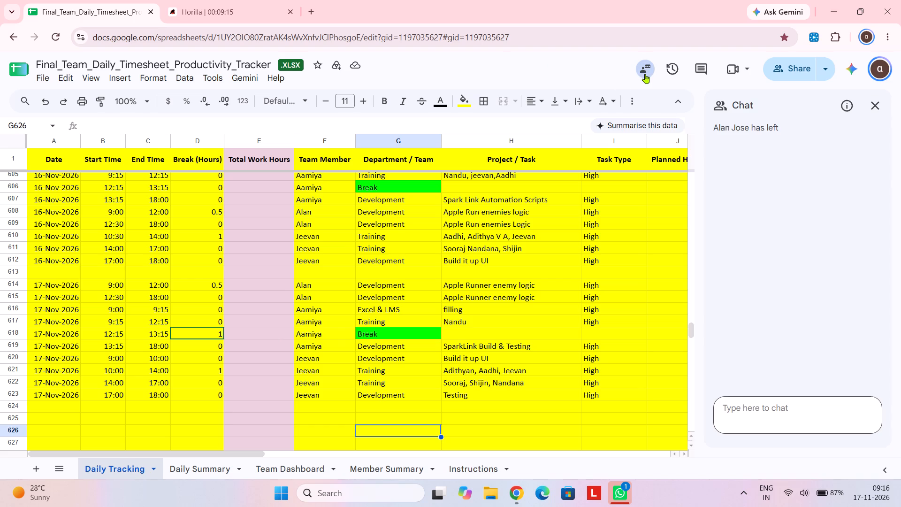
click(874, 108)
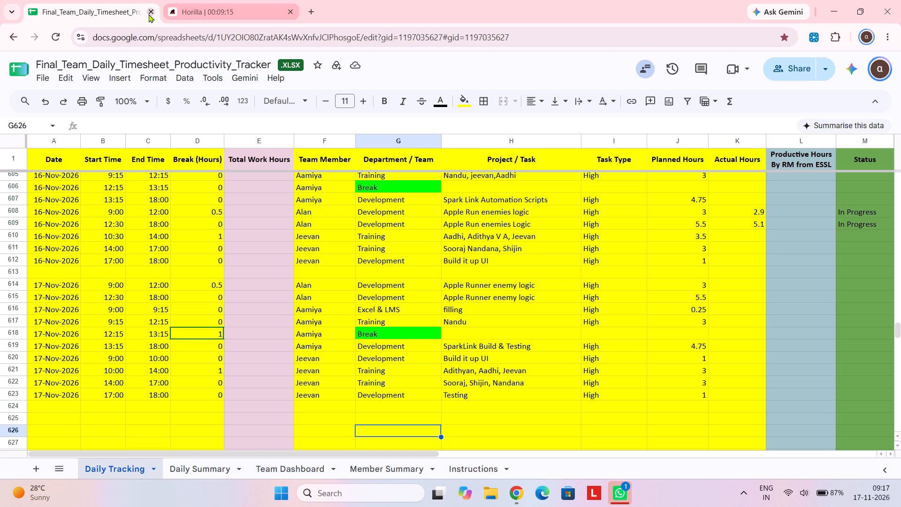
Reload the Horilla attendance activity page to check it, and return to the timesheet.
click(189, 13)
click(51, 36)
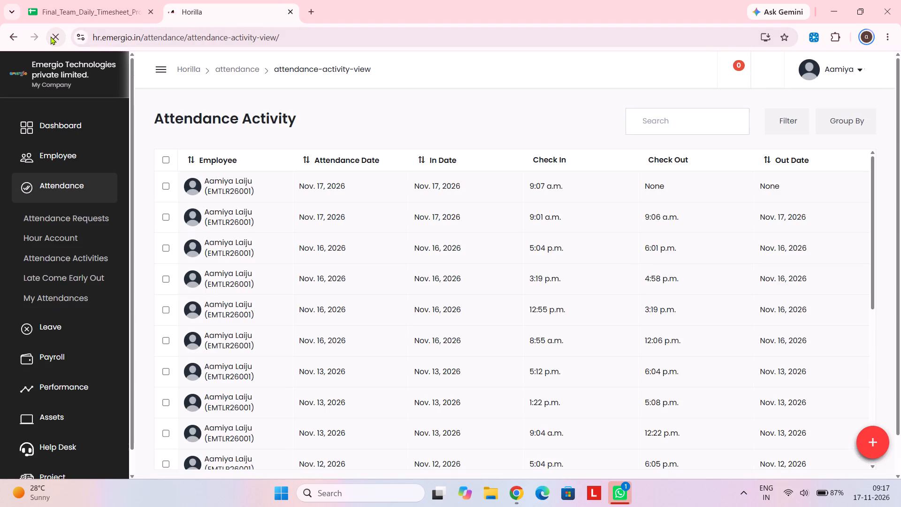
click(53, 4)
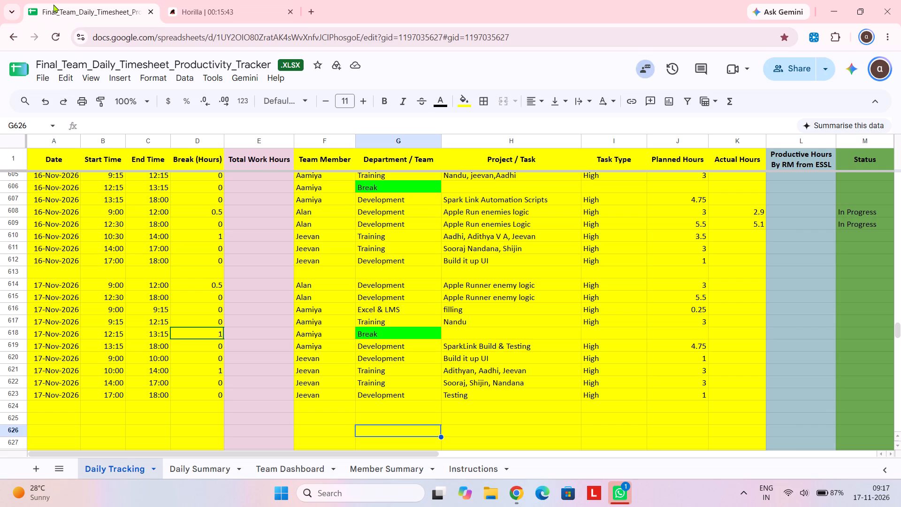
Open the Nextcloud "All files" page in a new browser tab and look through its file list.
click(311, 15)
click(354, 348)
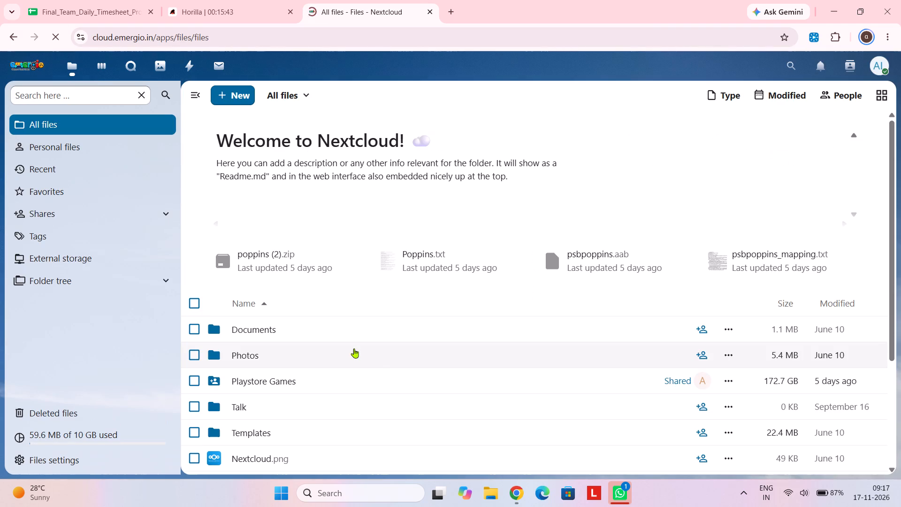
scroll(354, 348, down, 5)
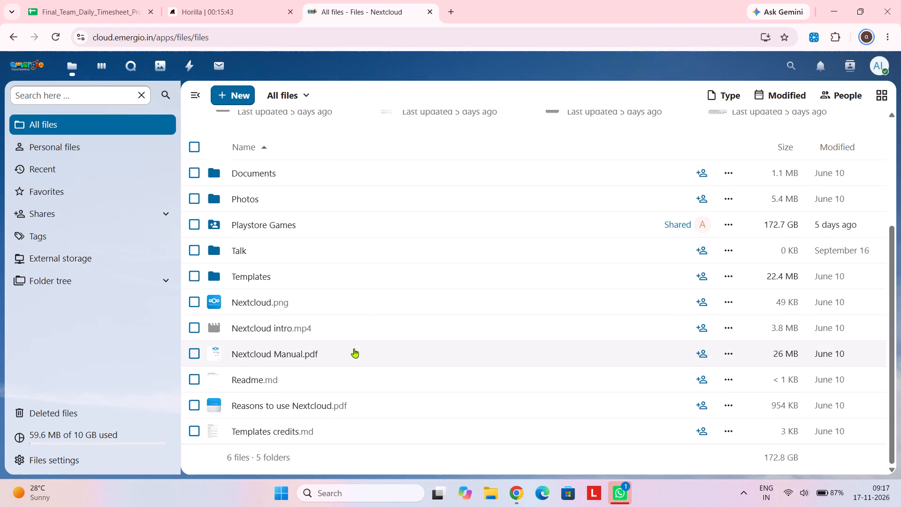
scroll(354, 348, down, 1)
Open the Emergiogames ERP site in another new tab, sign in with the saved credentials and dismiss the notification request.
click(451, 11)
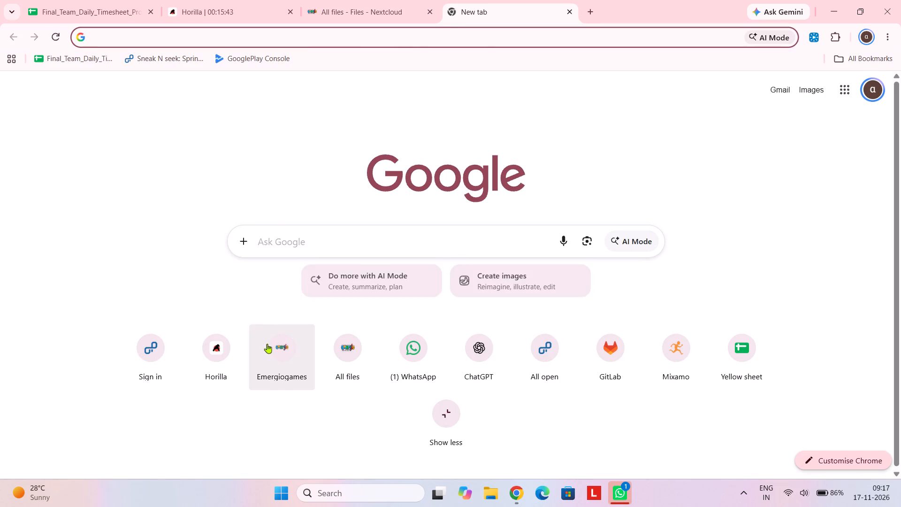
click(267, 344)
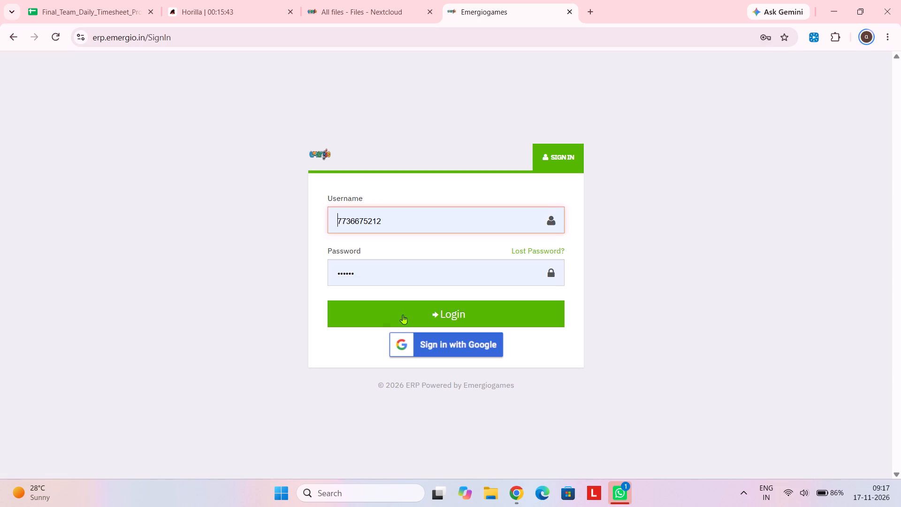
click(400, 311)
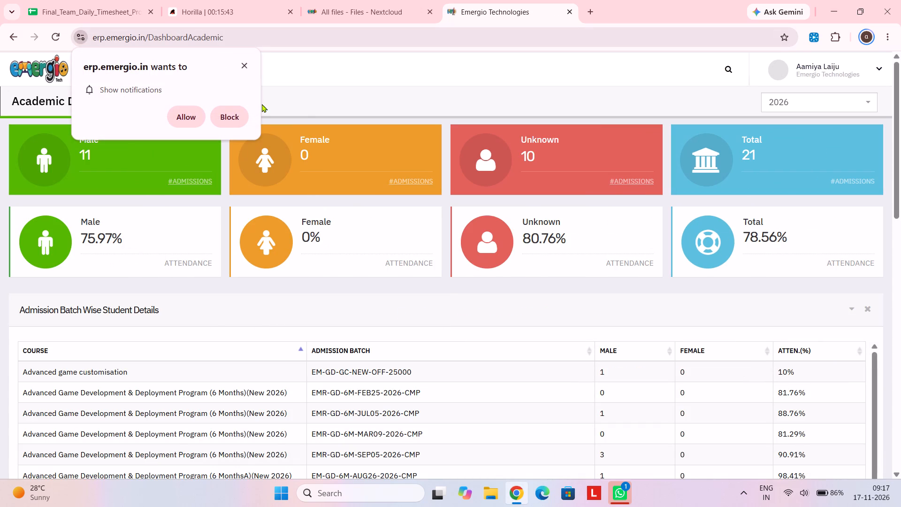
click(241, 66)
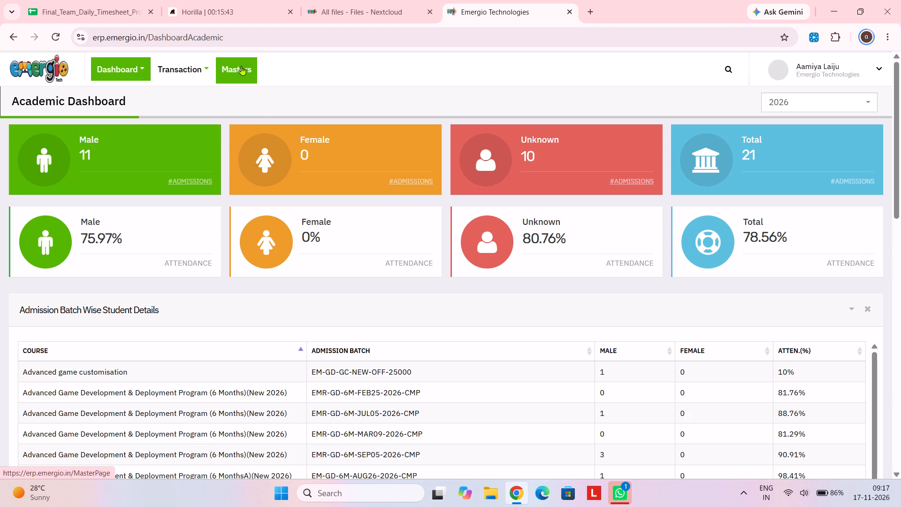
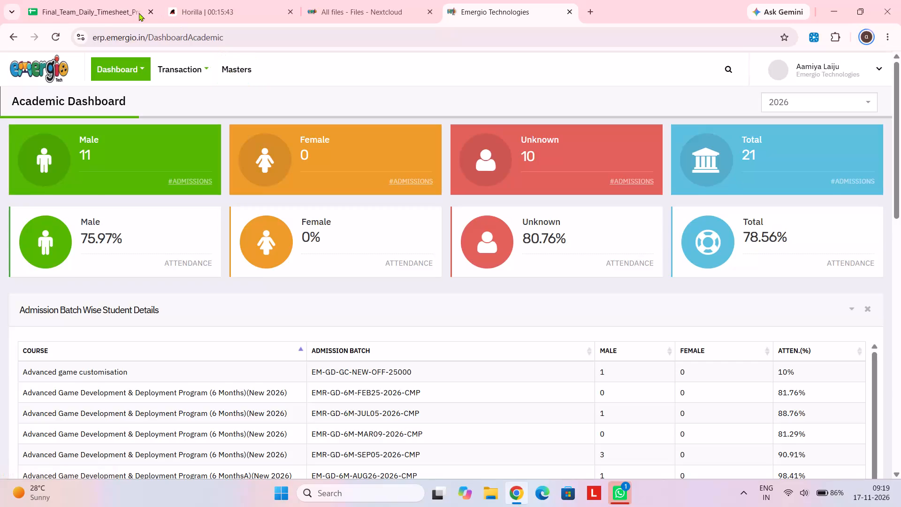
Return to the timesheet tracker and review the planned and actual hours logged for the 12-Nov to 17-Nov-2026 entries.
click(105, 8)
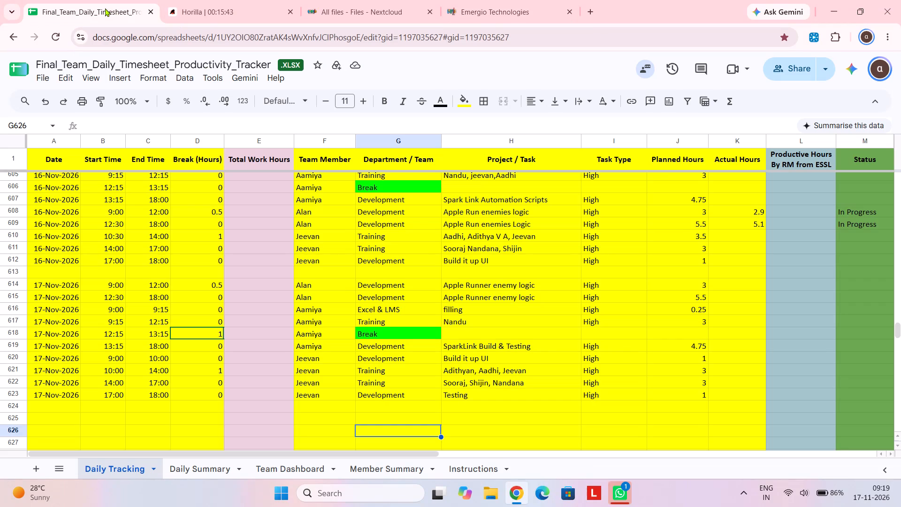
click(105, 8)
scroll(714, 288, up, 1)
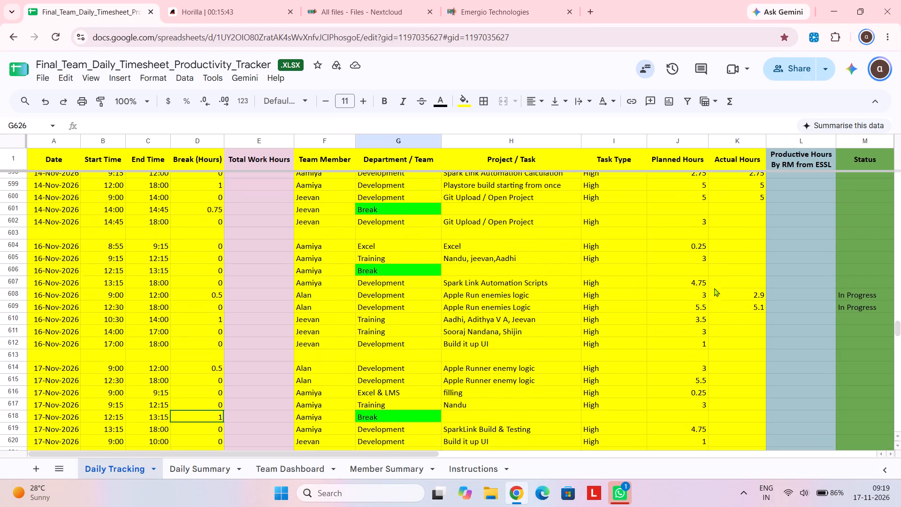
scroll(714, 288, up, 1)
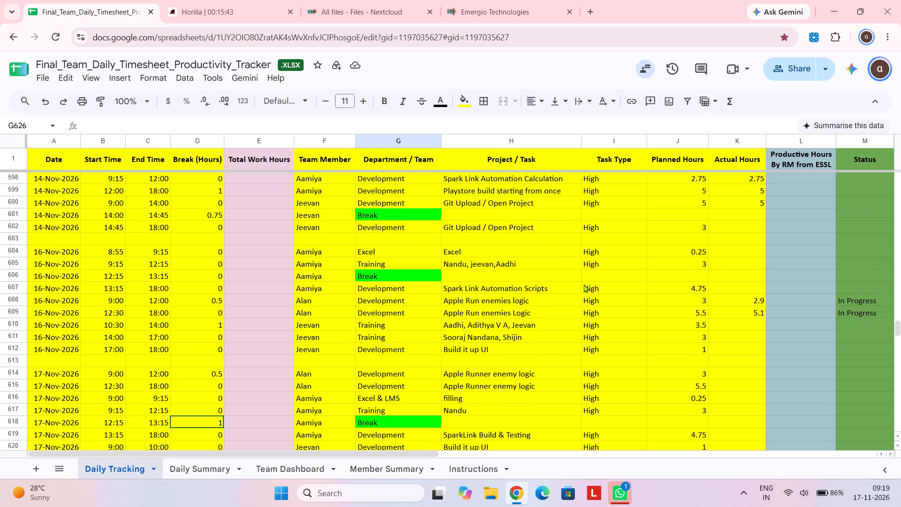
scroll(727, 293, up, 2)
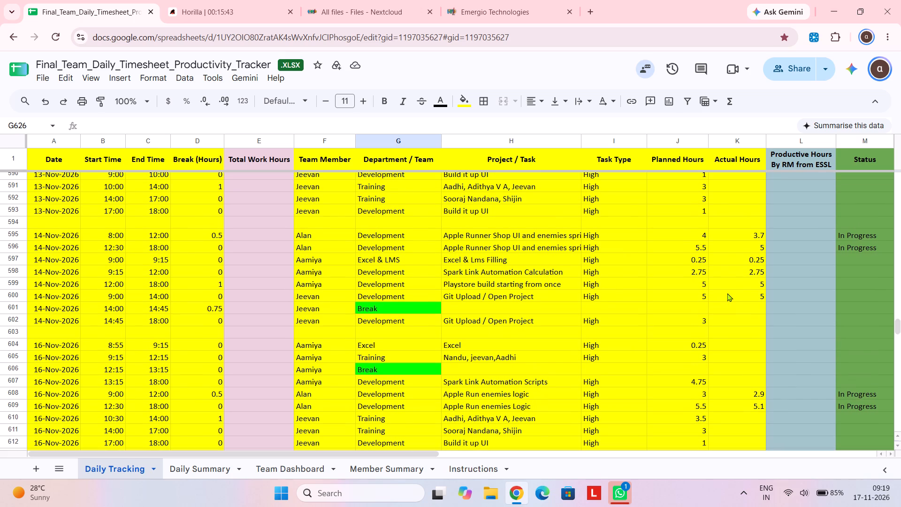
scroll(727, 293, down, 1)
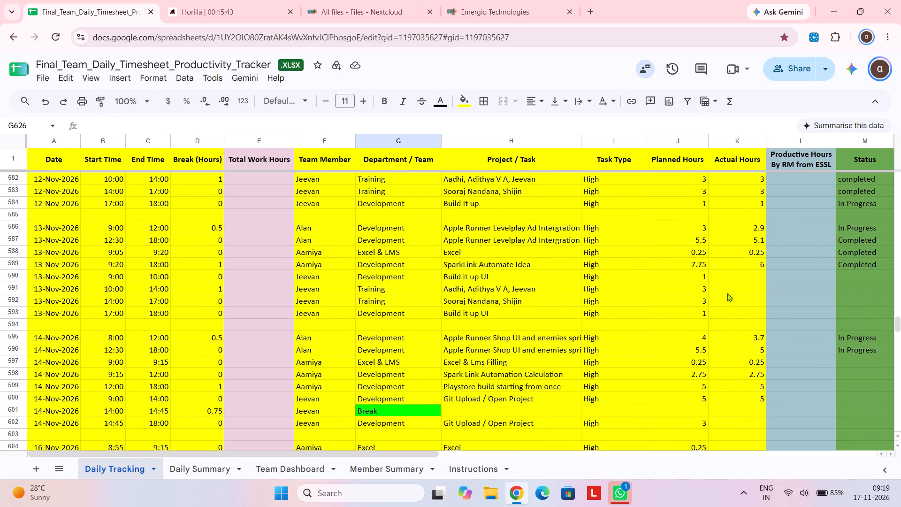
scroll(727, 293, down, 1)
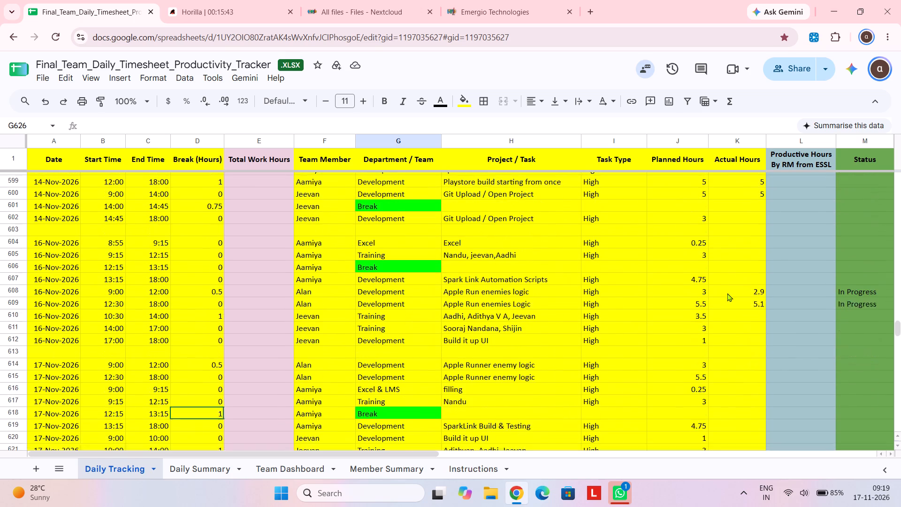
scroll(727, 293, down, 1)
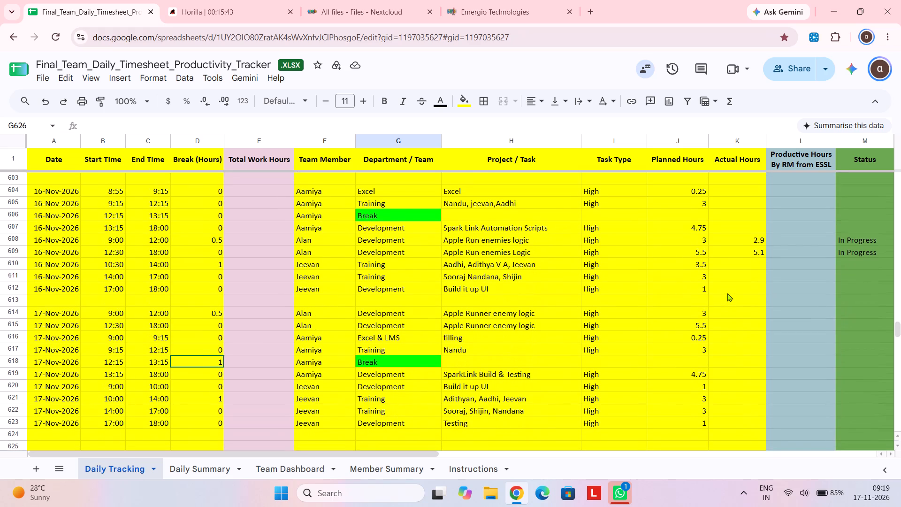
scroll(727, 293, up, 1)
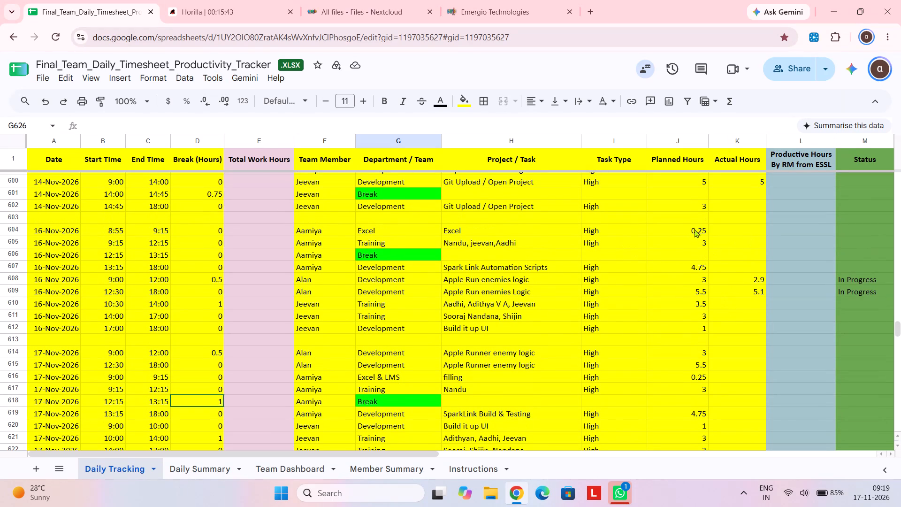
drag(695, 229, 694, 246)
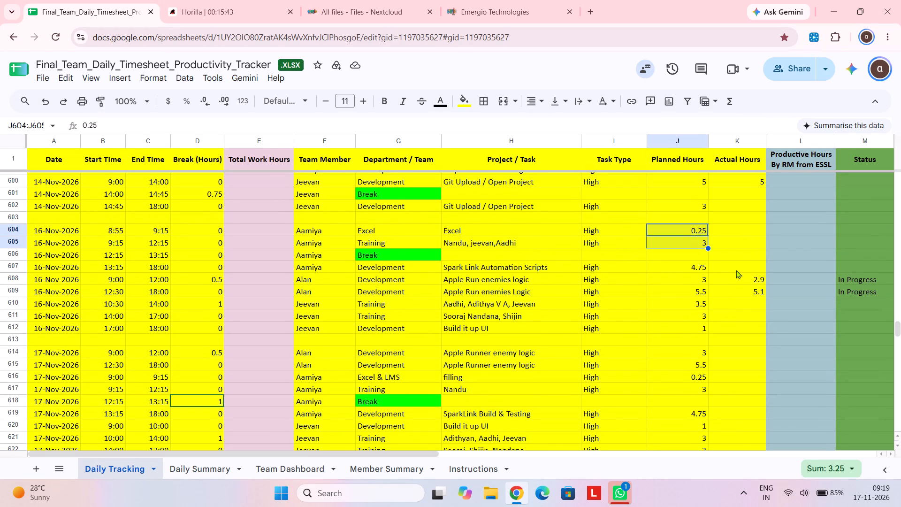
click(736, 270)
scroll(736, 270, down, 1)
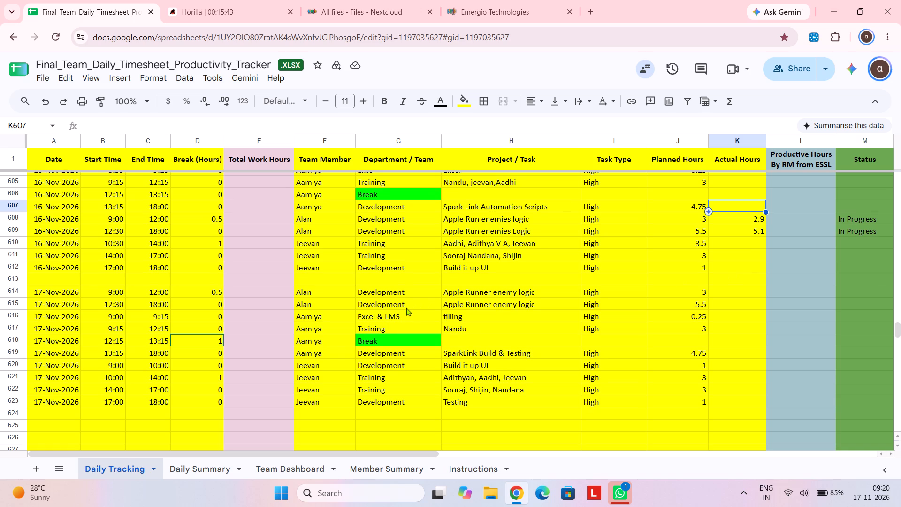
scroll(381, 237, up, 1)
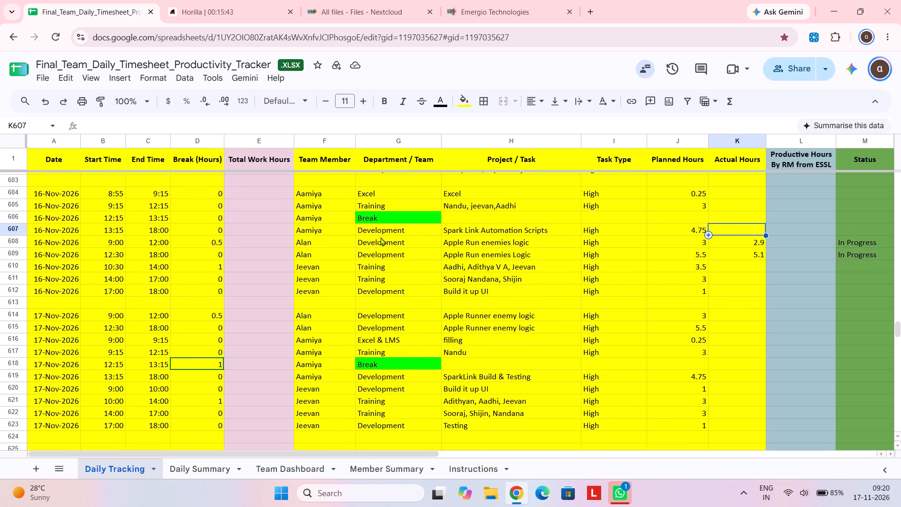
scroll(381, 237, up, 1)
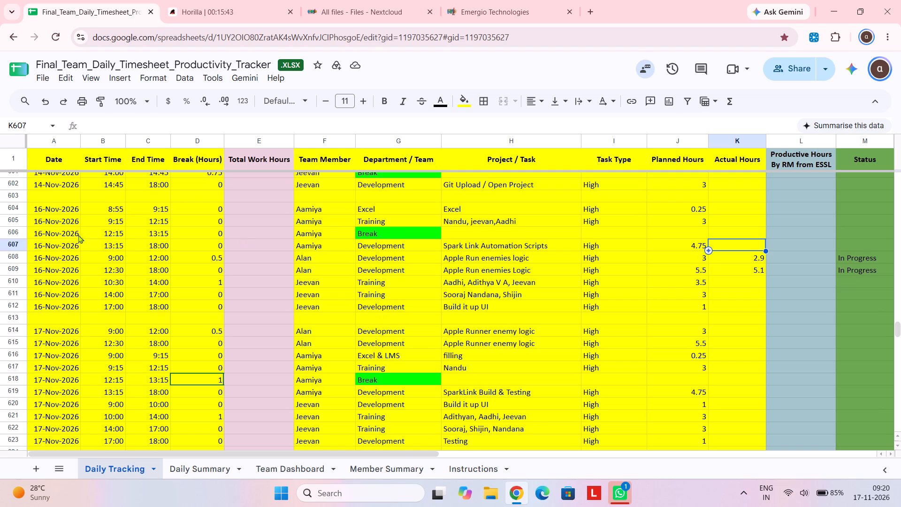
Insert one blank row above row 607, Aamiya's 16-Nov-2026 Spark Link Automation Scripts entry.
click(15, 242)
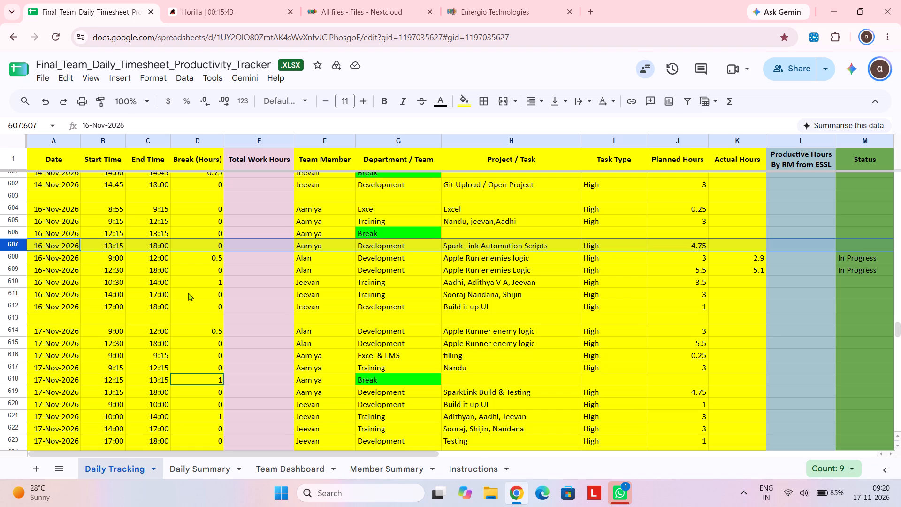
click(305, 315)
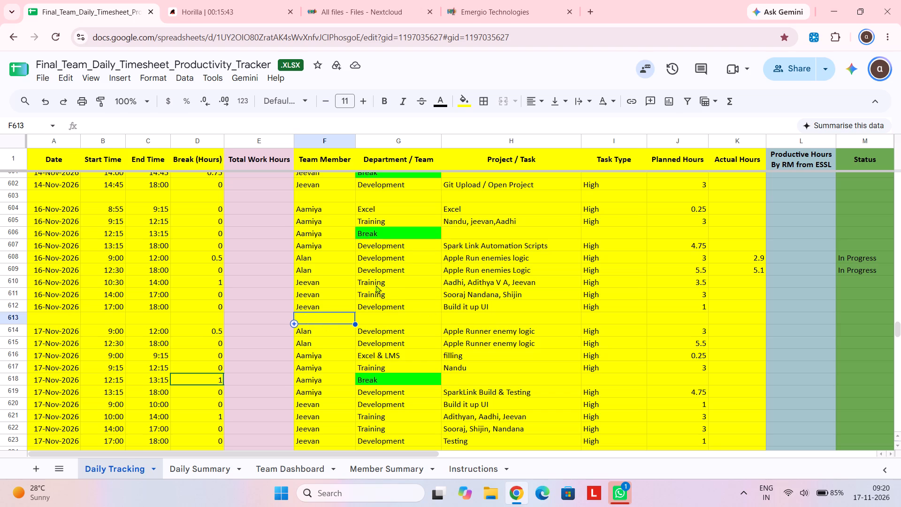
click(15, 244)
right_click(15, 244)
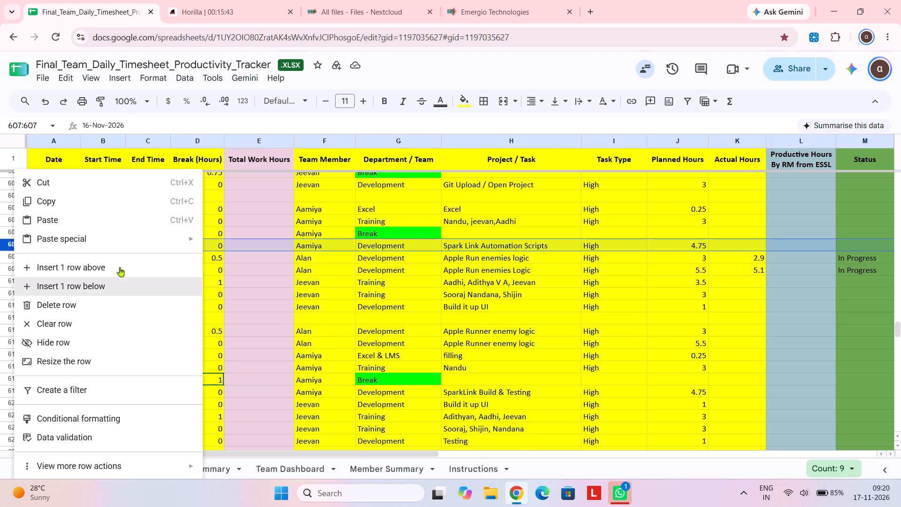
click(119, 268)
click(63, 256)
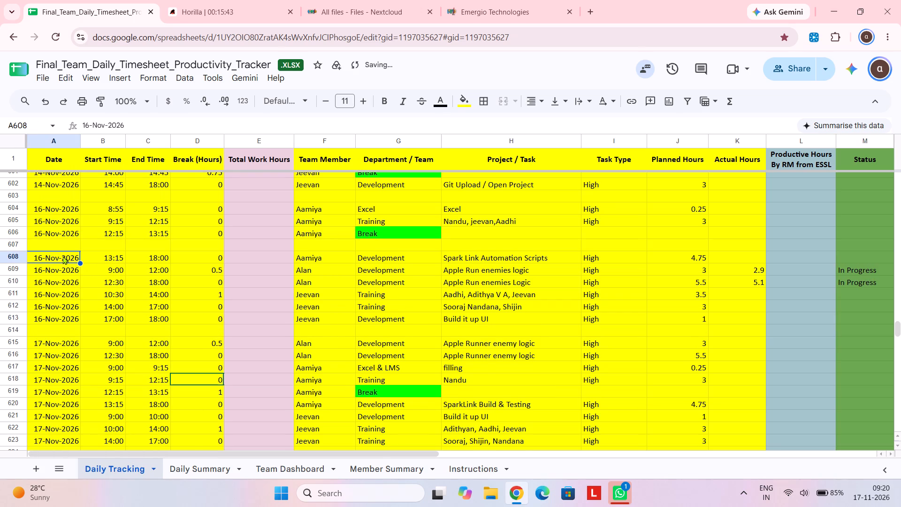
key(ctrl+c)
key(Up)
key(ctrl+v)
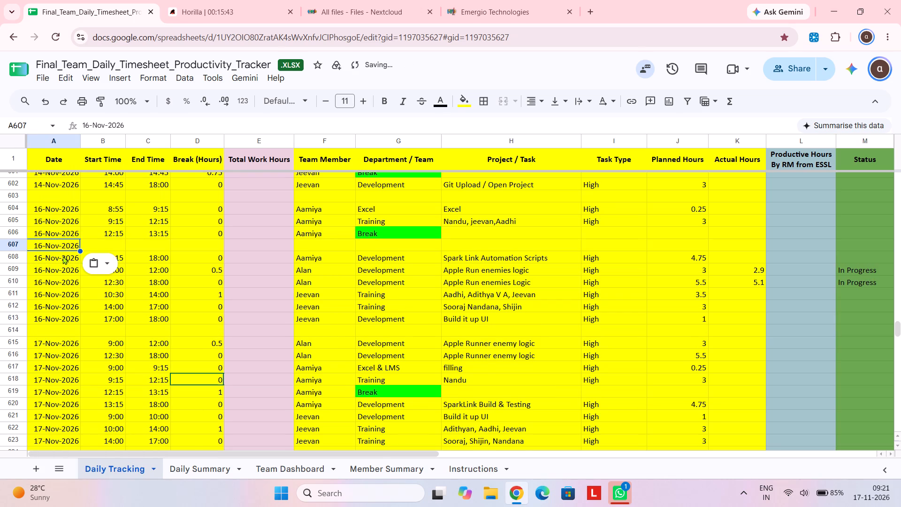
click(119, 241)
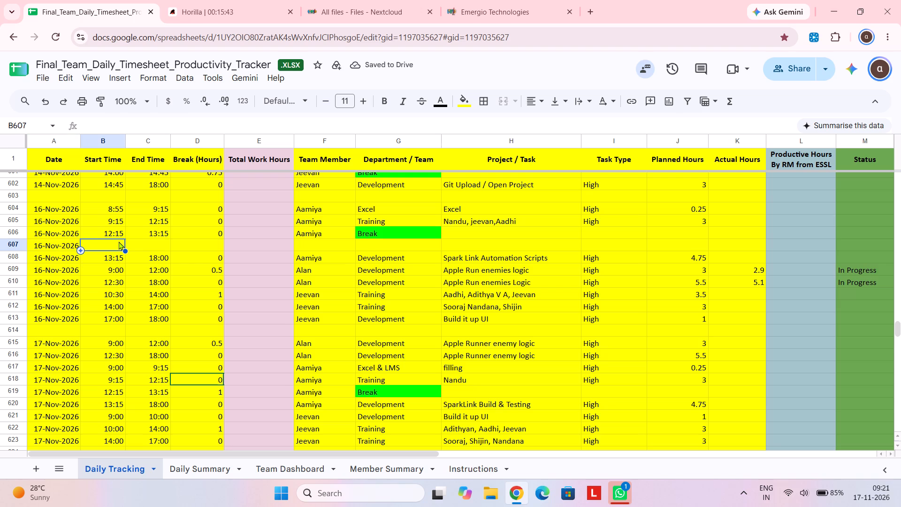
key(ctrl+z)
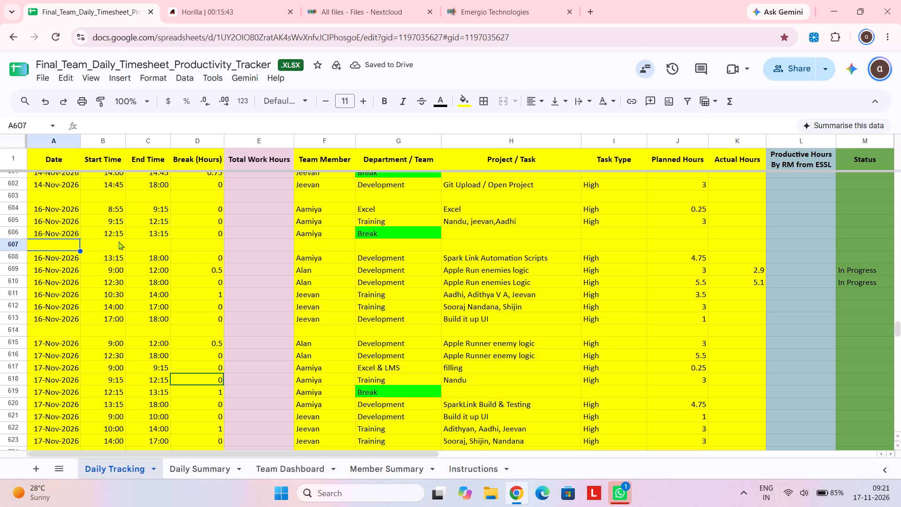
Copy the date 16-Nov-2026 from row 608 into the Date cell of the new row 607.
click(49, 258)
key(ctrl+c)
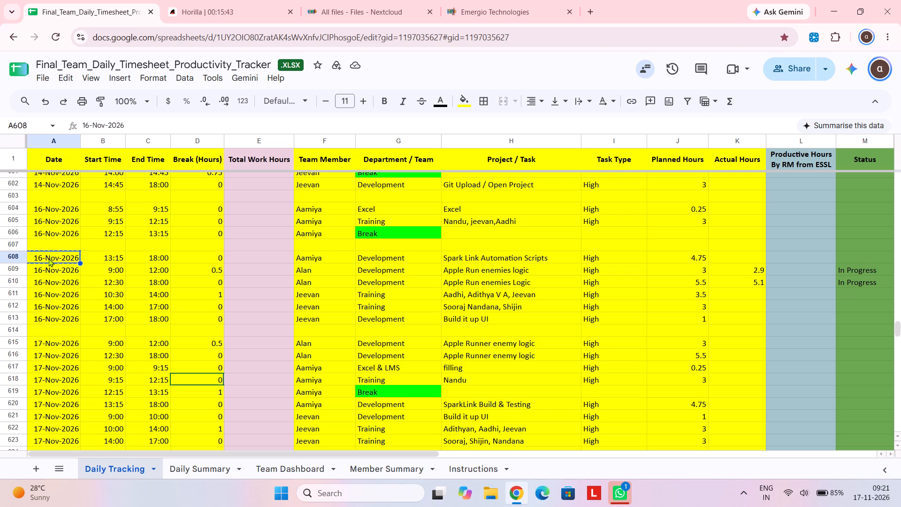
click(50, 246)
key(ctrl+v)
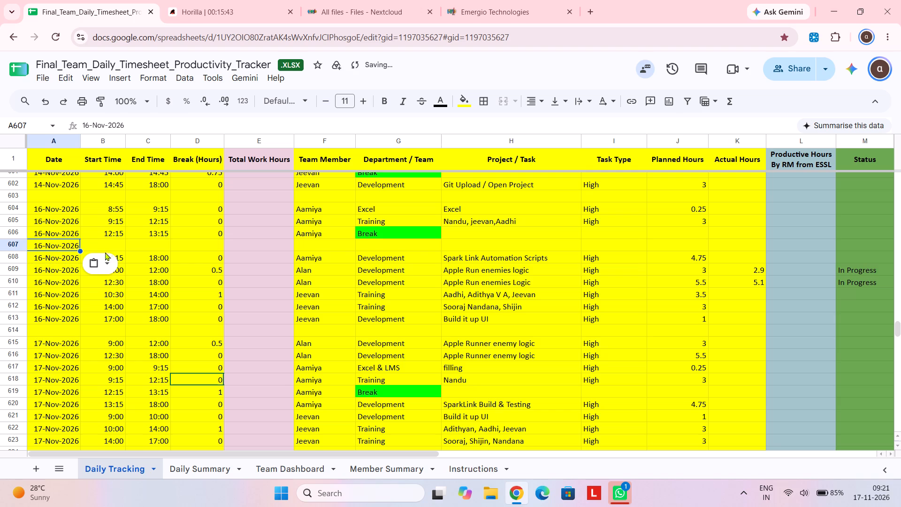
Enter start time 13:15 in row 607 and begin its end time with hour 14.
click(115, 242)
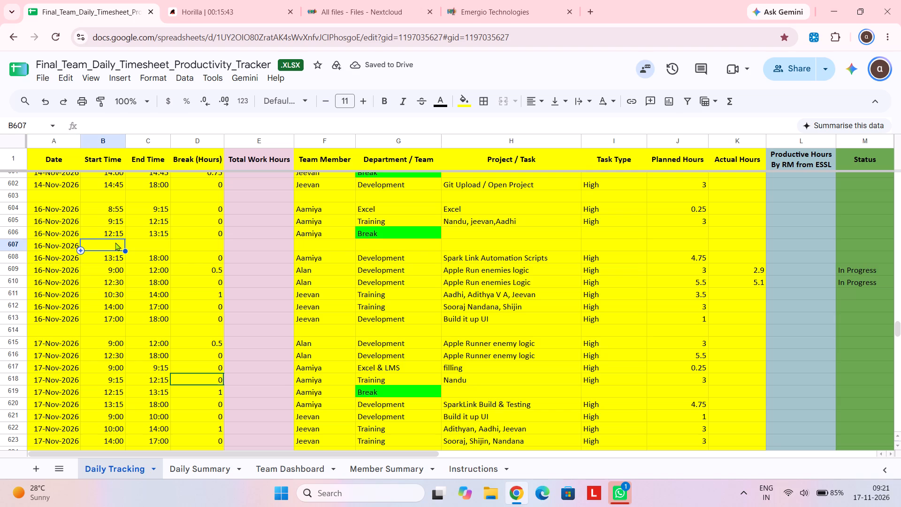
text(13:)
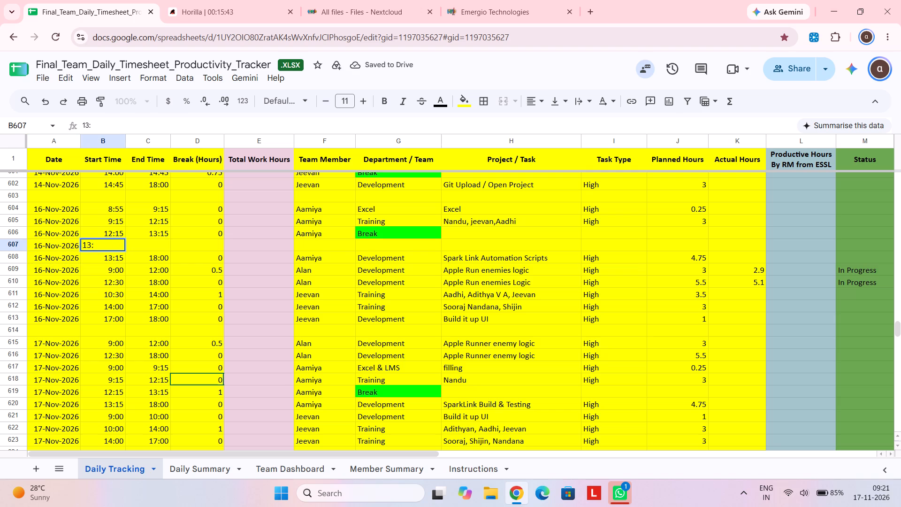
text(15)
key(Right)
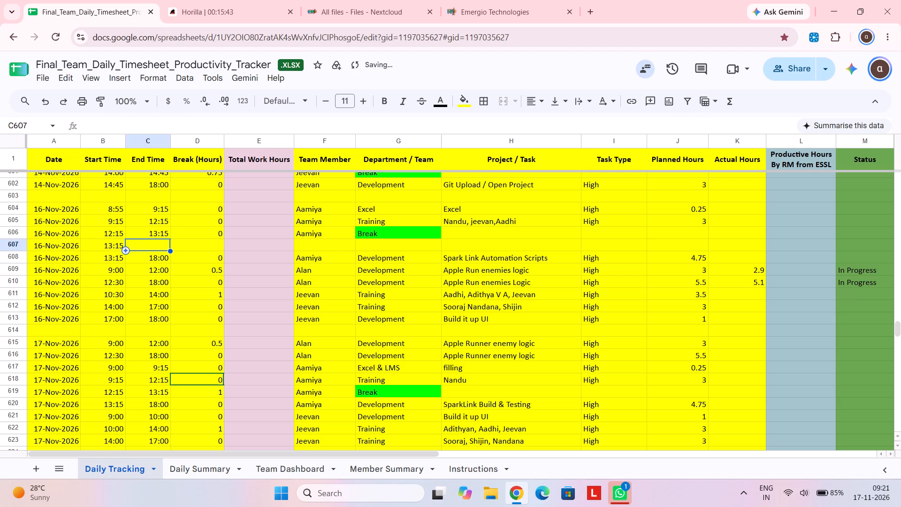
text(14:)
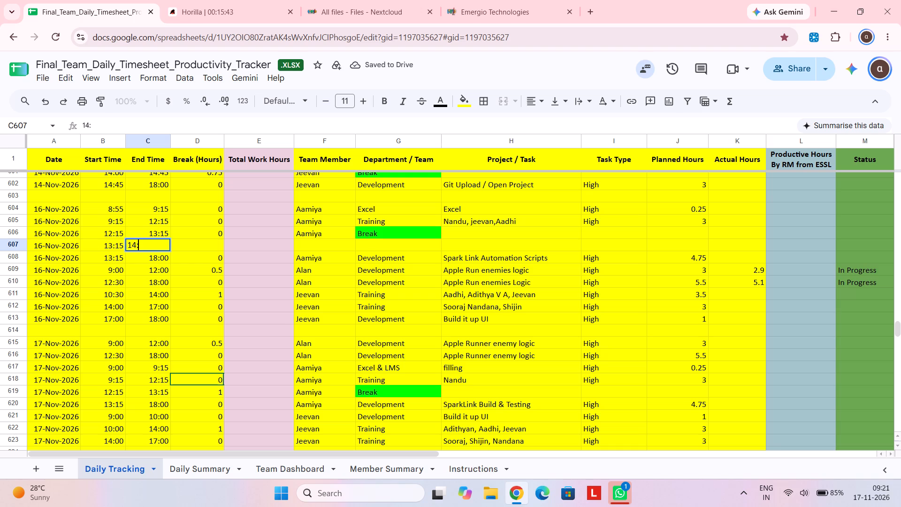
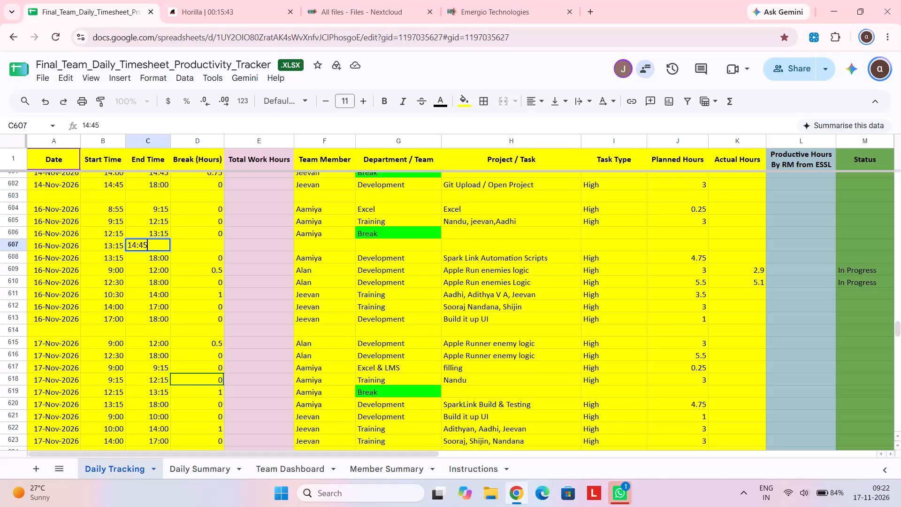
Complete row 607's end time as 14:45 and enter break 0, team member Aamiya and department Development.
key(Right)
key(0)
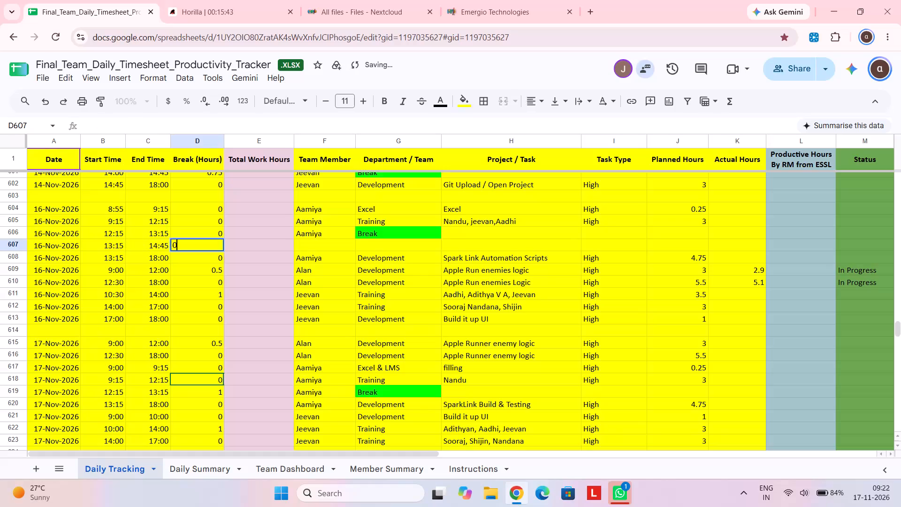
key(Right)
key(Right)
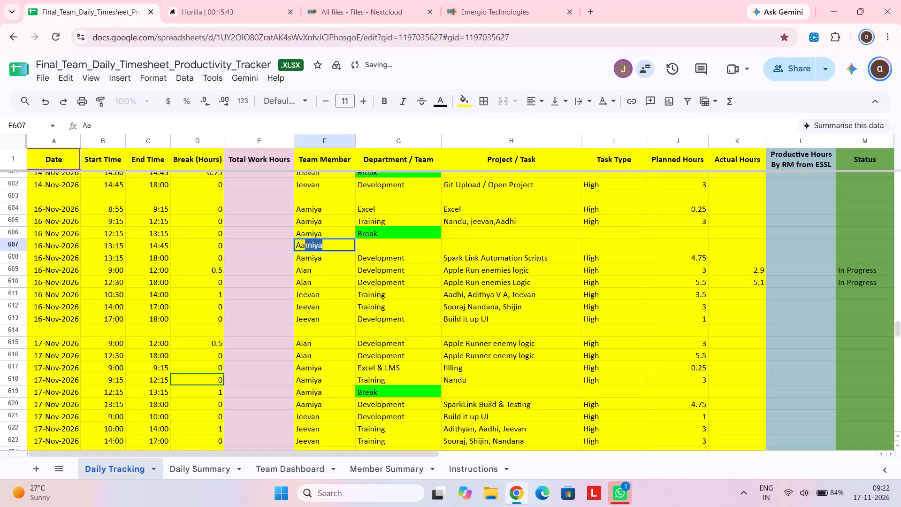
key(Tab)
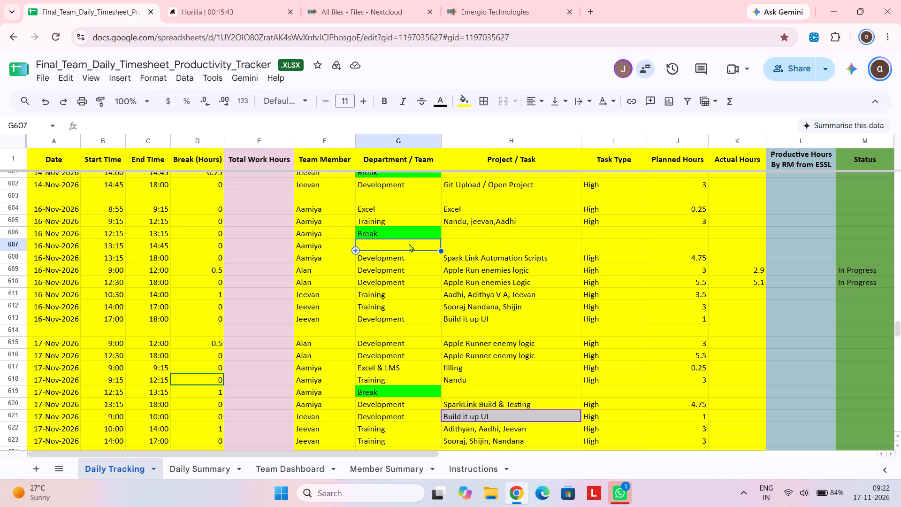
key(Tab)
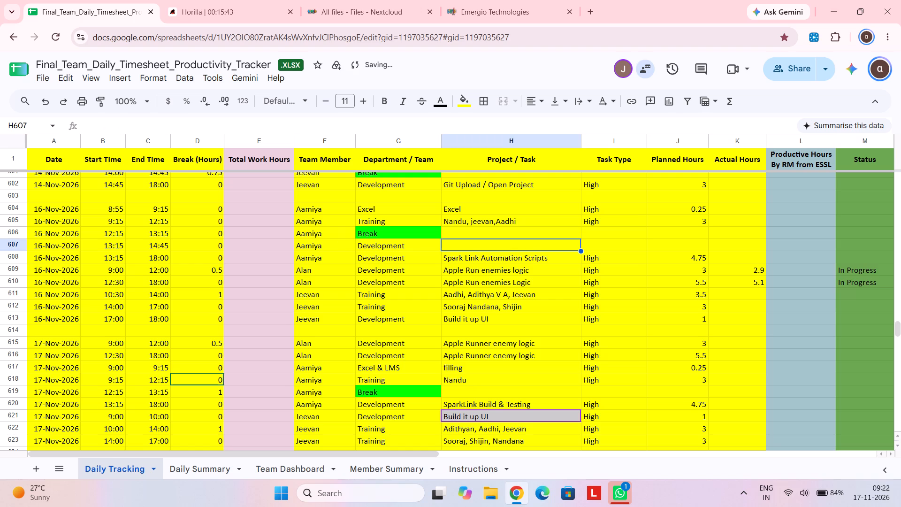
Enter the project Website Checking, task type High and 1.5 actual hours in row 607.
text(bsite)
key(space)
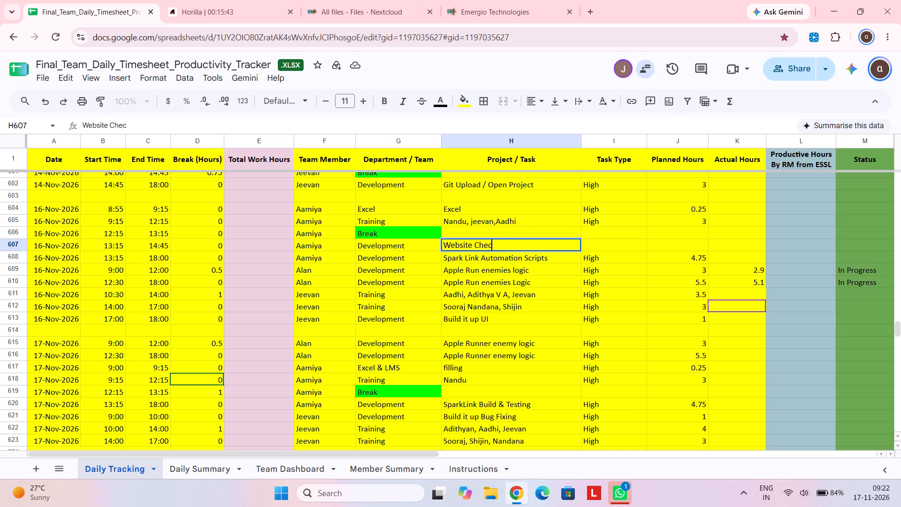
key(Right)
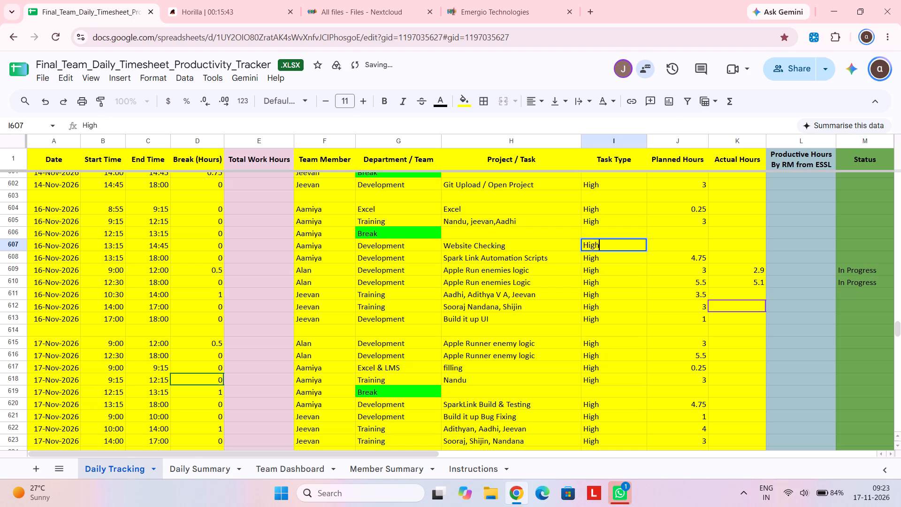
key(Right)
key(Right)
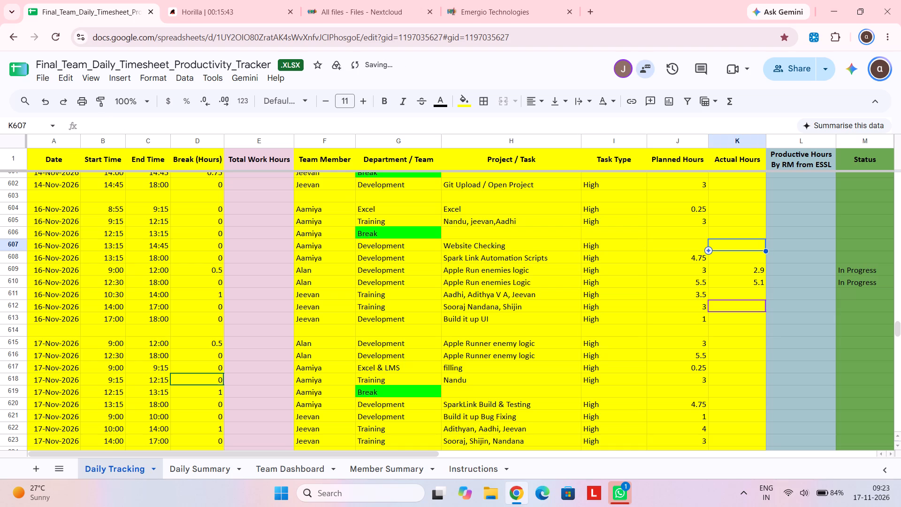
key(1)
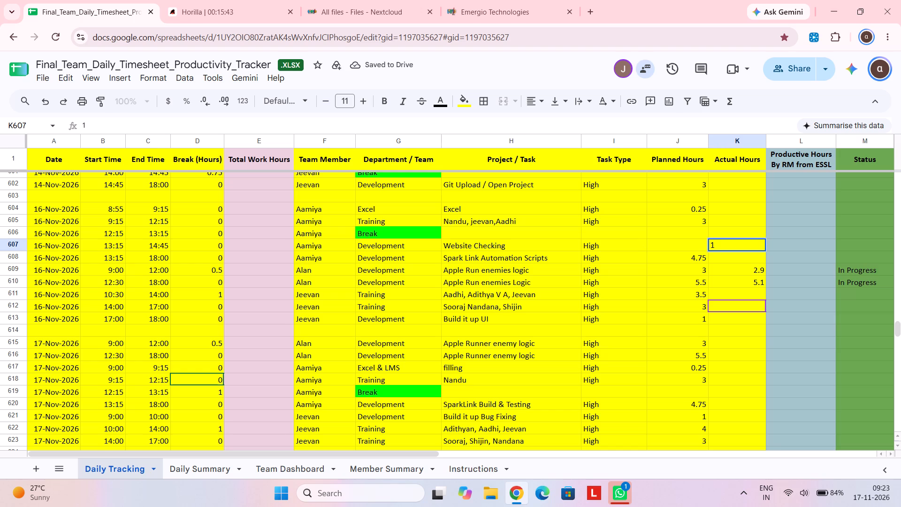
text(.5)
key(Down)
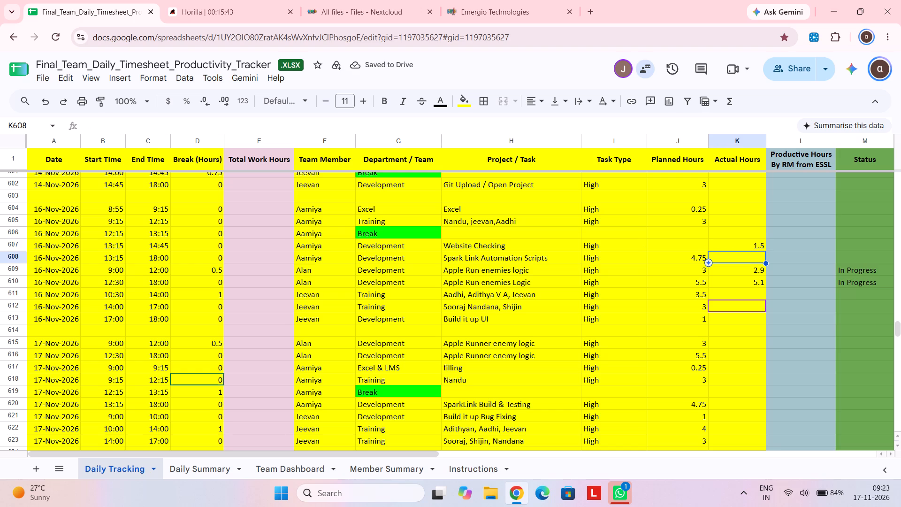
Enter actual hours of 3 for Aamiya's 16-Nov Training entry in row 605 and 0.25 for the Excel entry in row 604.
key(Up)
key(Up)
key(Up)
key(3)
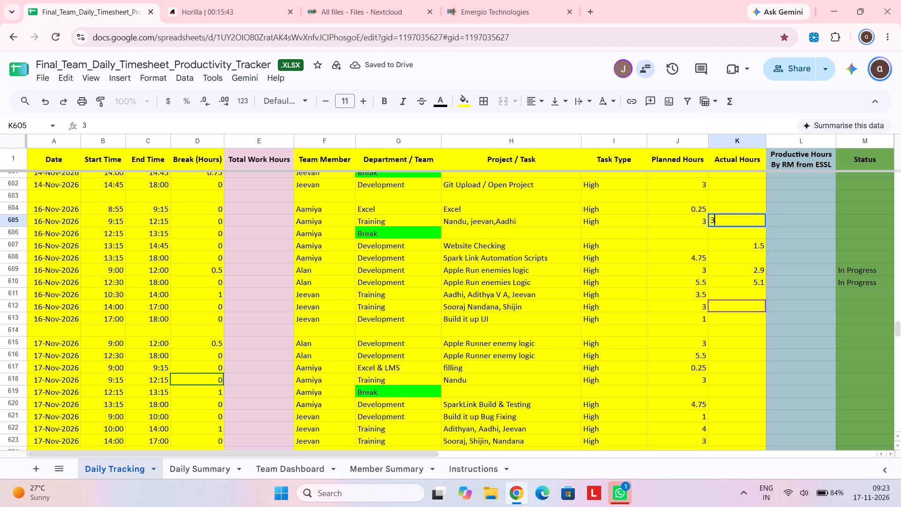
key(Up)
text(0.25)
key(Right)
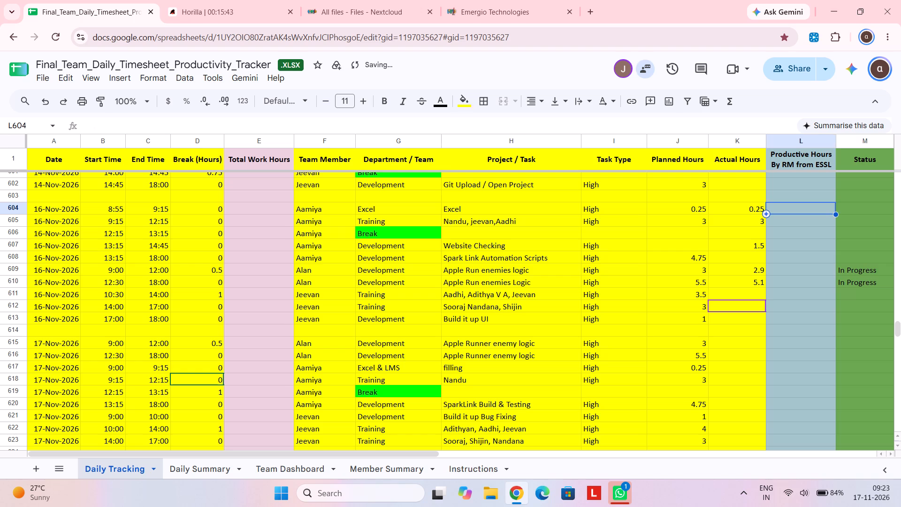
Enter 3.25 actual hours for Aamiya's Spark Link Automation Scripts entry in row 608.
key(Down)
key(Down)
key(Down)
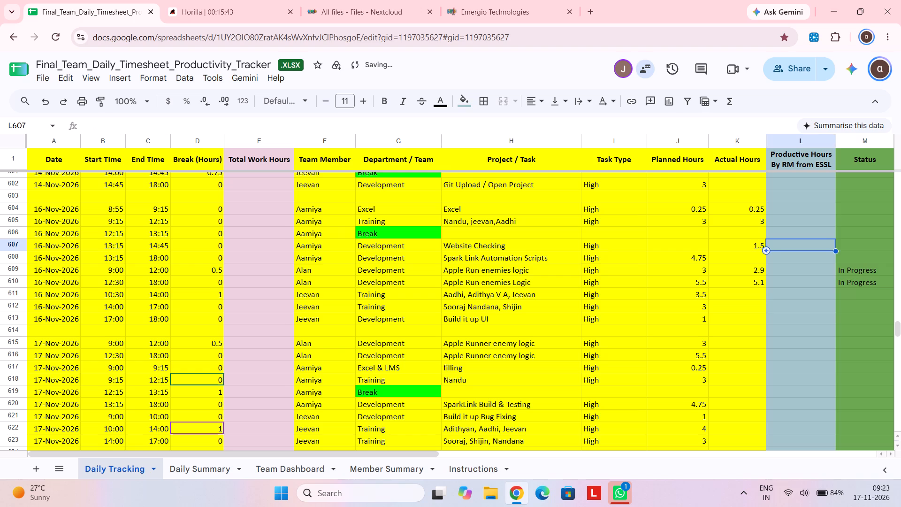
key(Down)
key(Left)
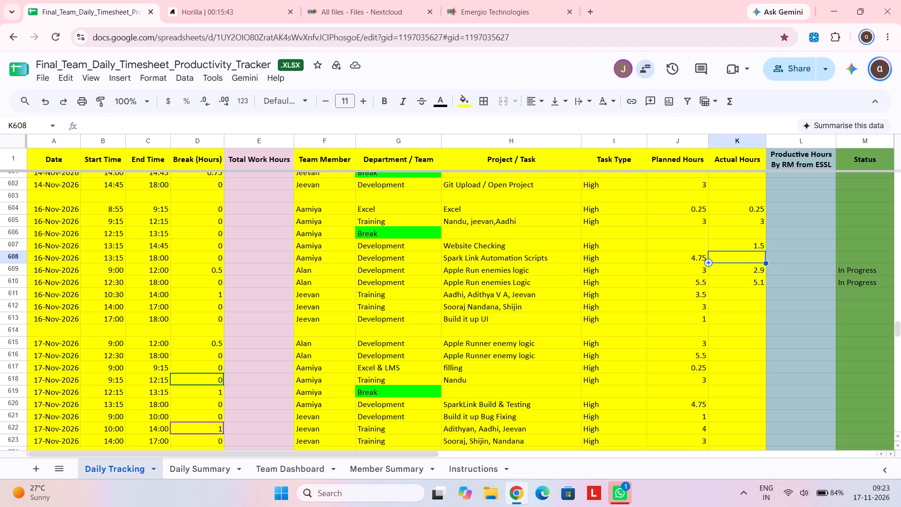
text(3.)
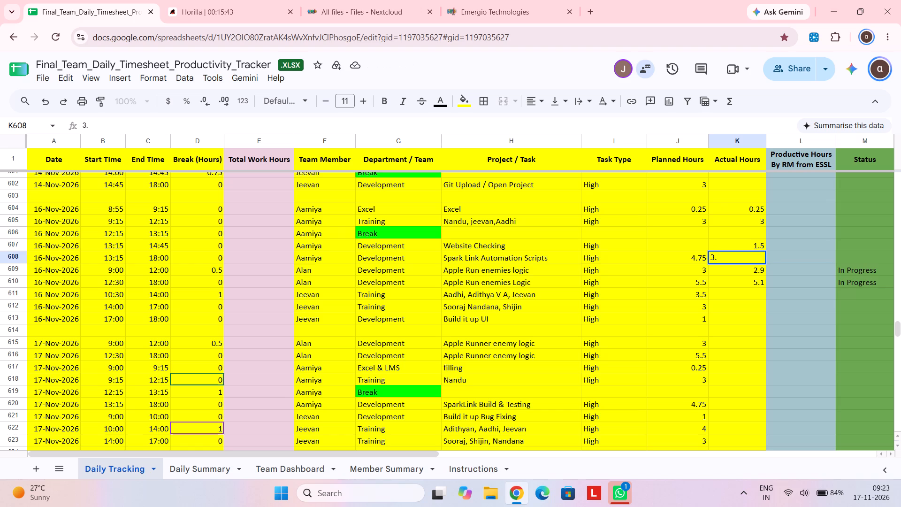
text(25)
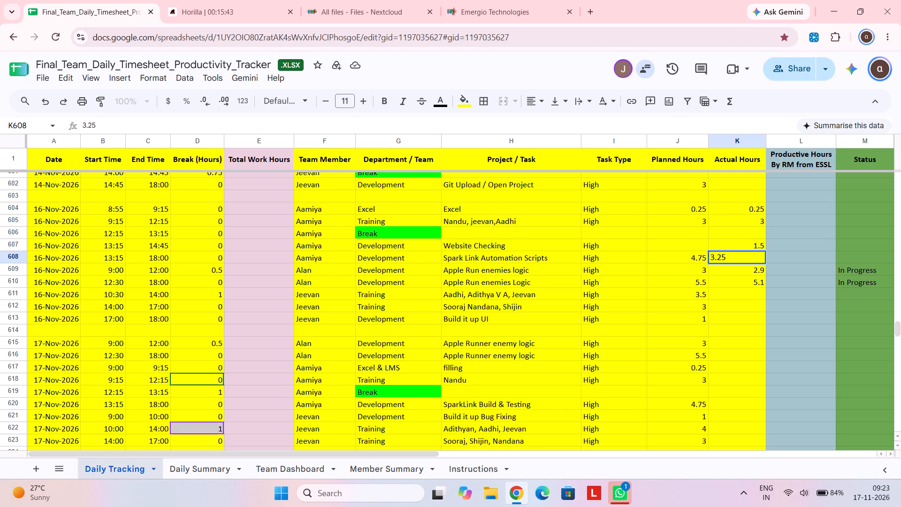
click(739, 296)
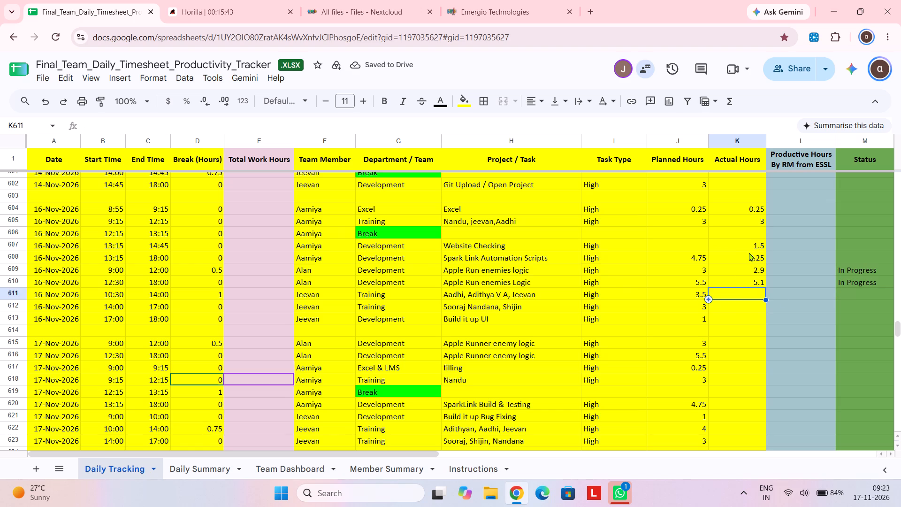
Check the sum of Aamiya's 16-Nov actual hours across rows 604 to 608.
drag(742, 258, 752, 206)
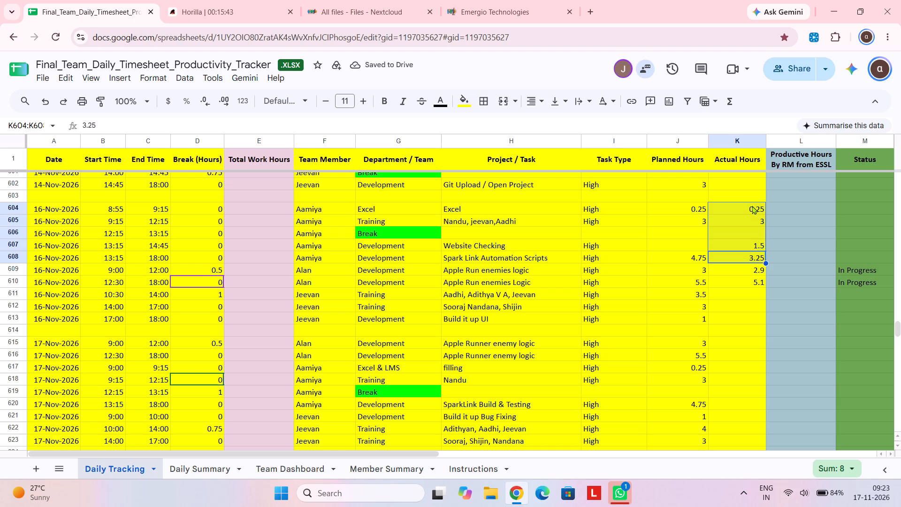
click(749, 287)
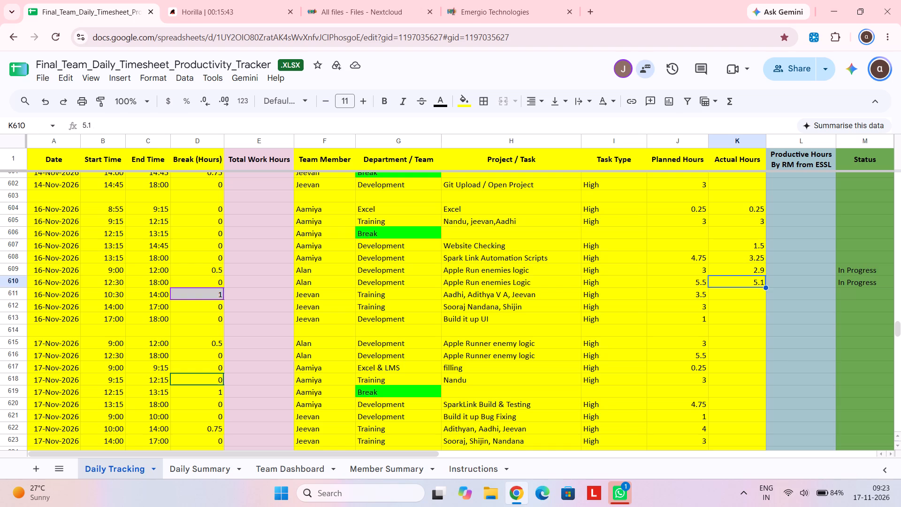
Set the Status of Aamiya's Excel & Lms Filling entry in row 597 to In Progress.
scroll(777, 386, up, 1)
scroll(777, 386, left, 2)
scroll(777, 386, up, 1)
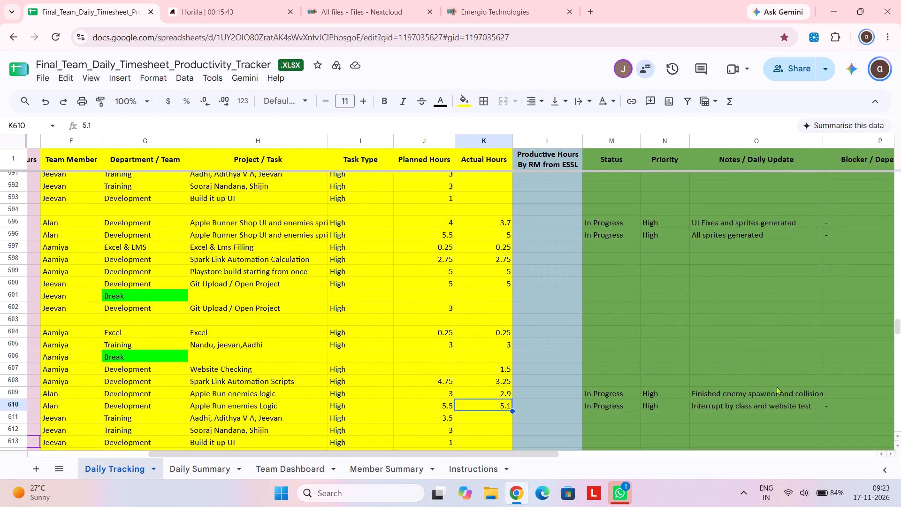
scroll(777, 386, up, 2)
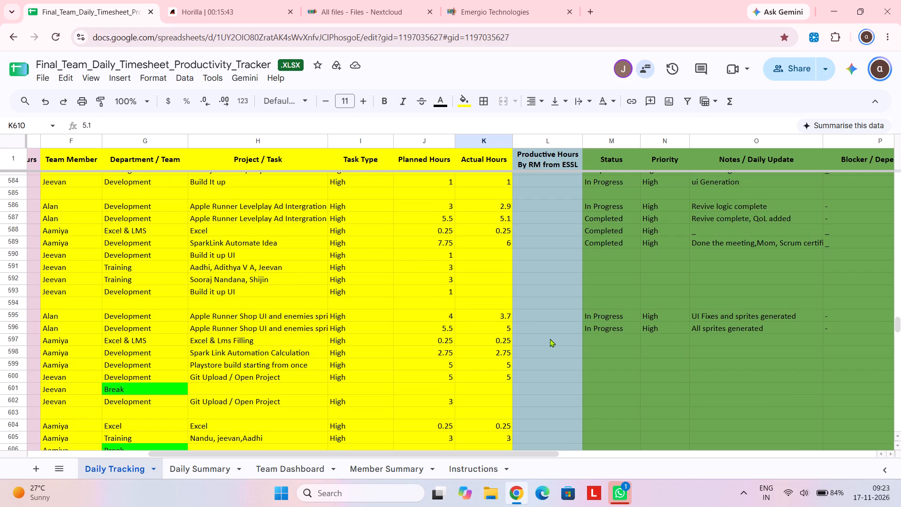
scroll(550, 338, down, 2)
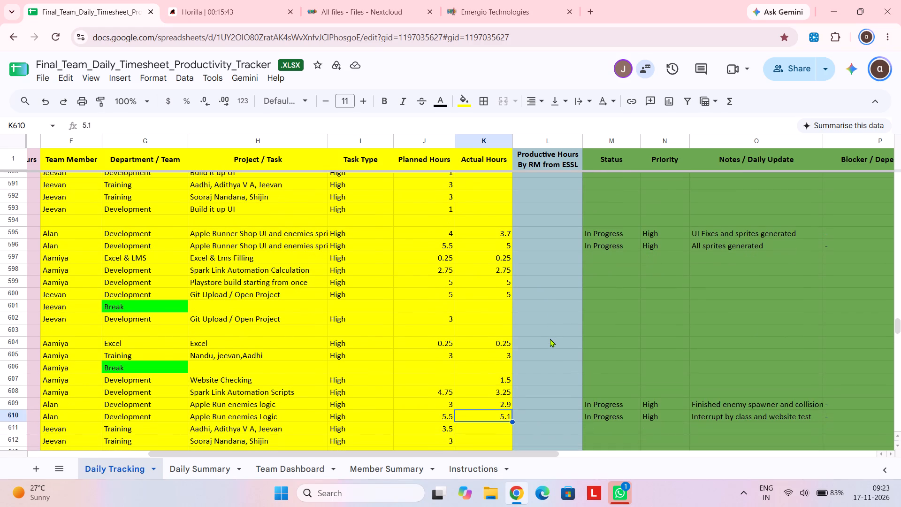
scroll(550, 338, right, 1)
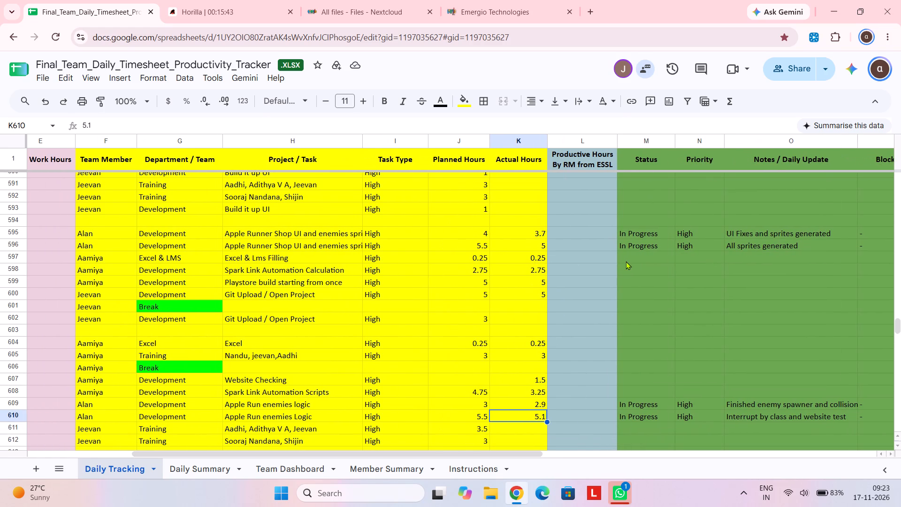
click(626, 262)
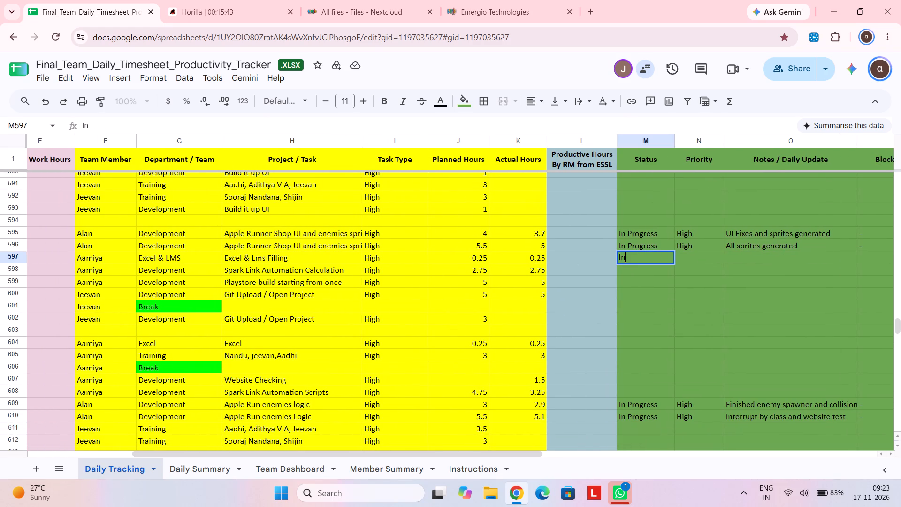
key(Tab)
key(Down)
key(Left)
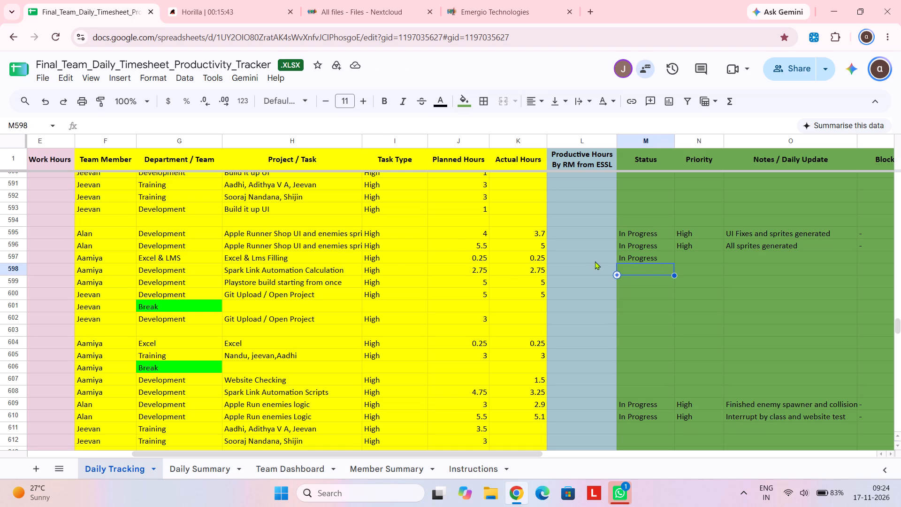
Set the Status of Aamiya's Excel & Lms Filling entry in row 597 to Completed.
click(627, 257)
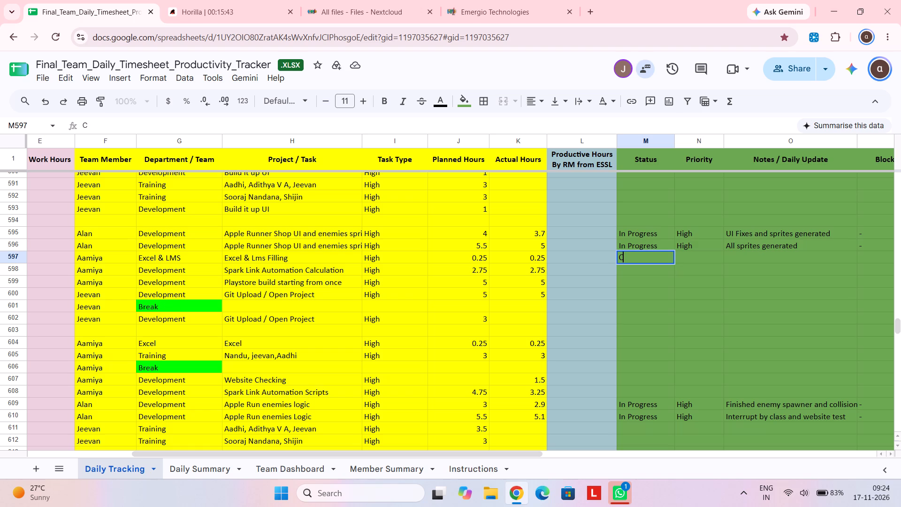
text(omp)
text(le)
text(tion)
key(BackSpace)
key(BackSpace)
key(BackSpace)
text(ed)
key(Down)
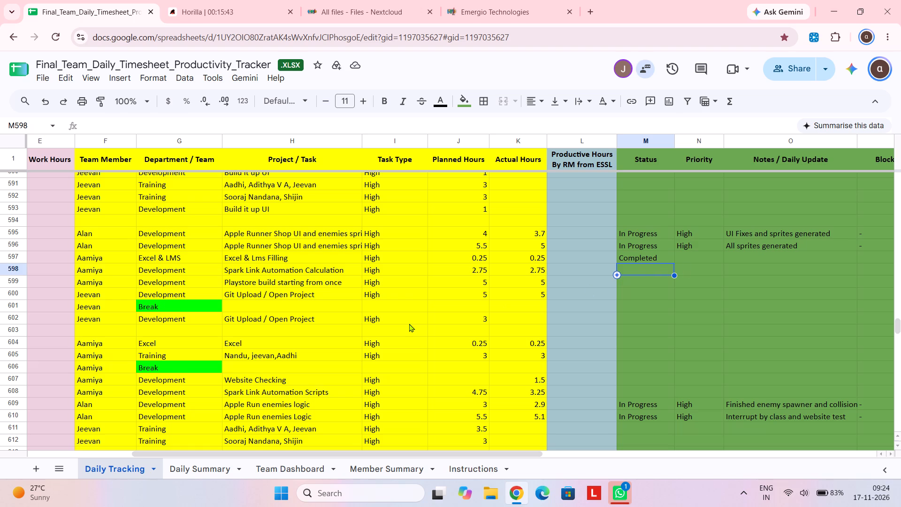
Set the Status to In Progress for Spark Link Automation Calculation in row 598 and Completed for the Playstore build in row 599.
scroll(408, 323, down, 1)
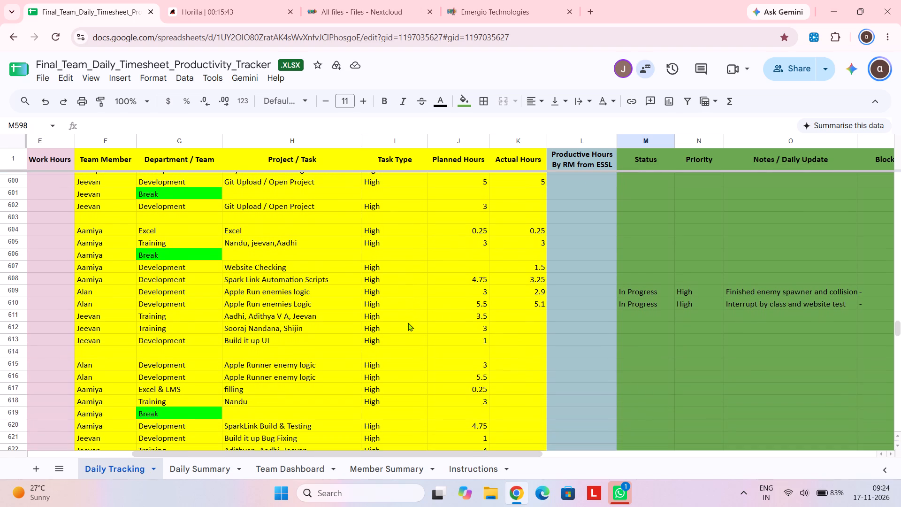
scroll(408, 323, down, 1)
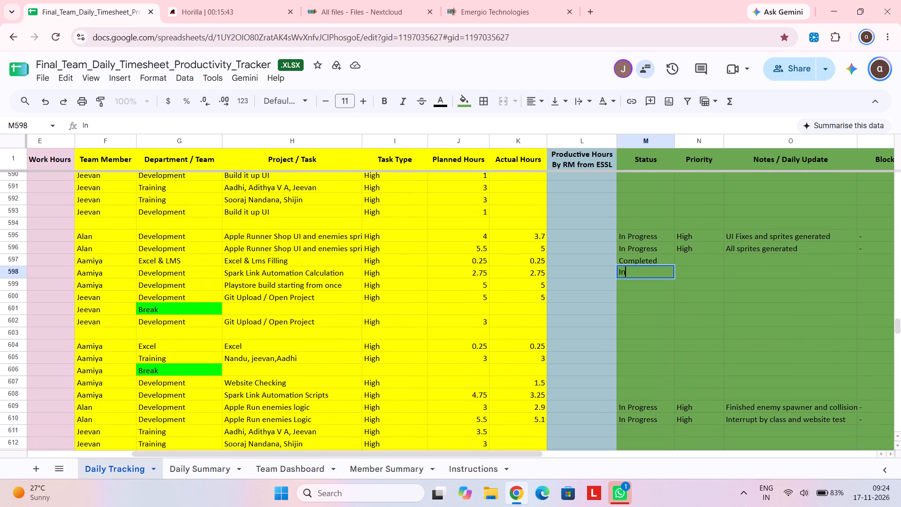
key(Tab)
key(Down)
key(Left)
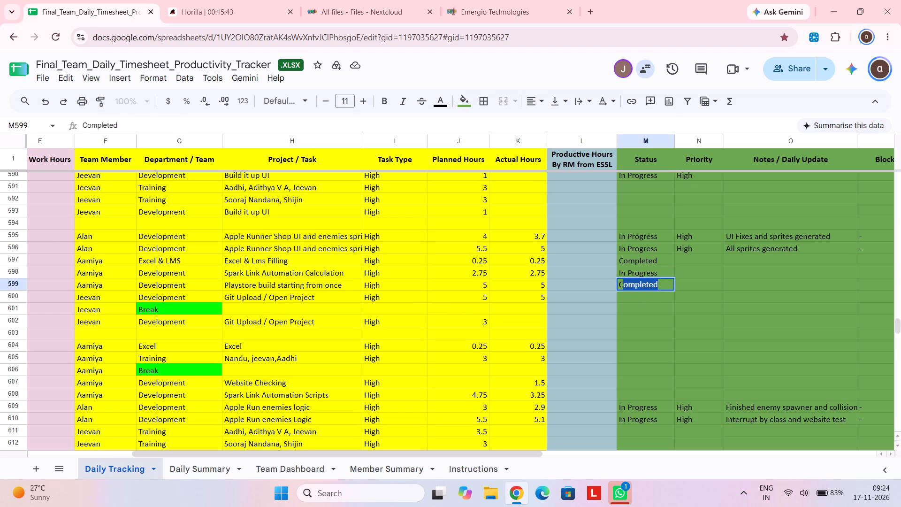
key(Tab)
key(Down)
key(Left)
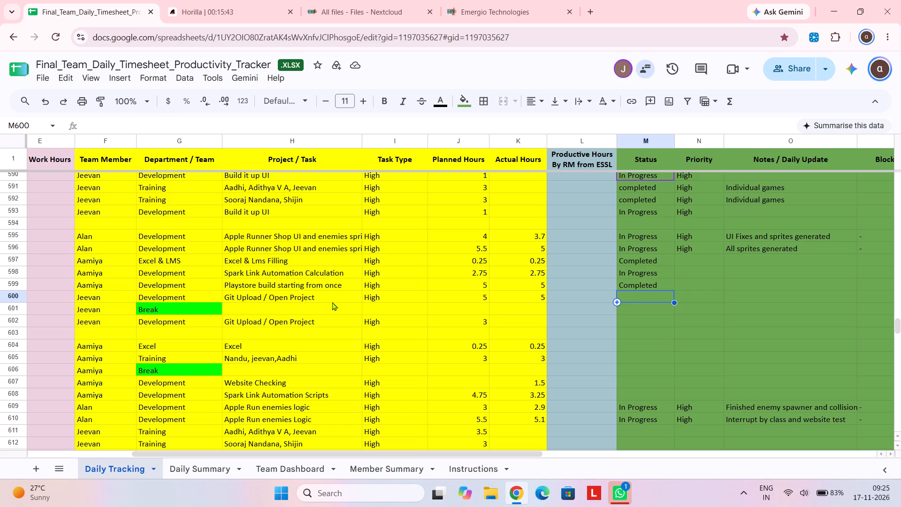
Set the Priority to High for Aamiya's entries in rows 597, 598 and 599.
click(697, 260)
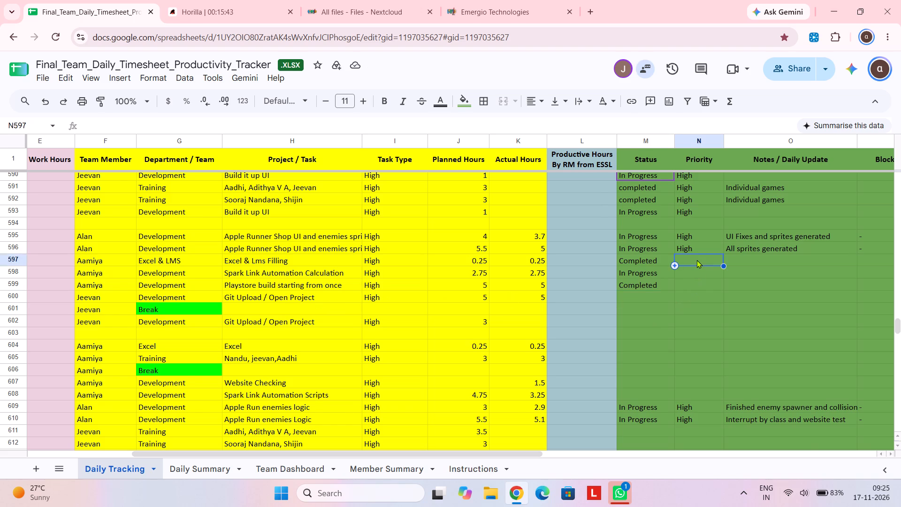
scroll(697, 260, left, 2)
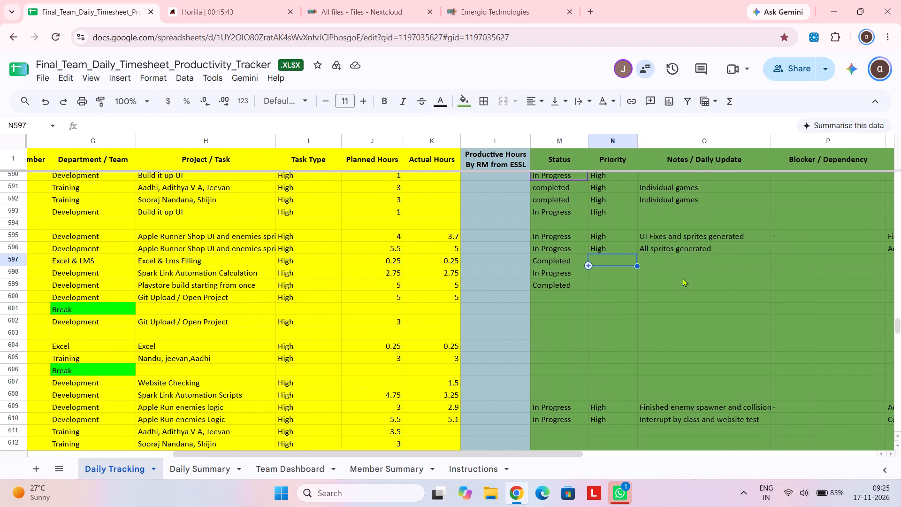
key(Tab)
key(Left)
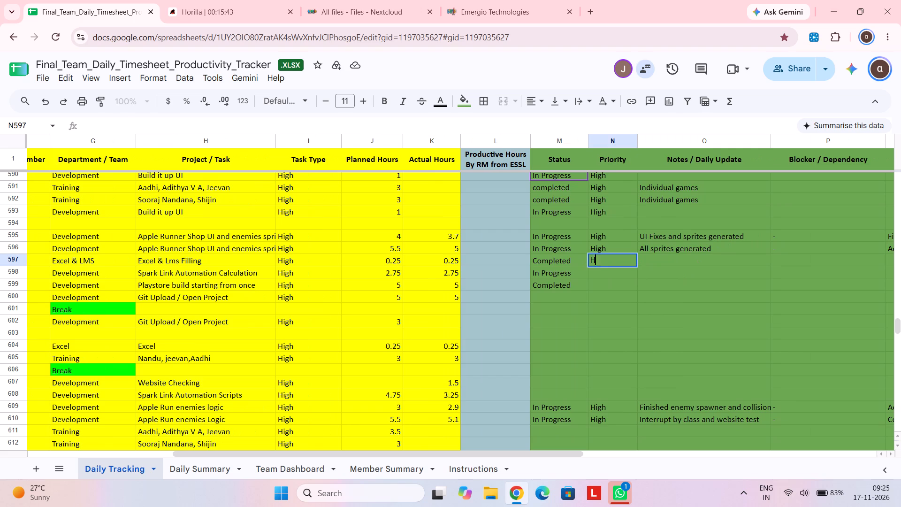
key(Down)
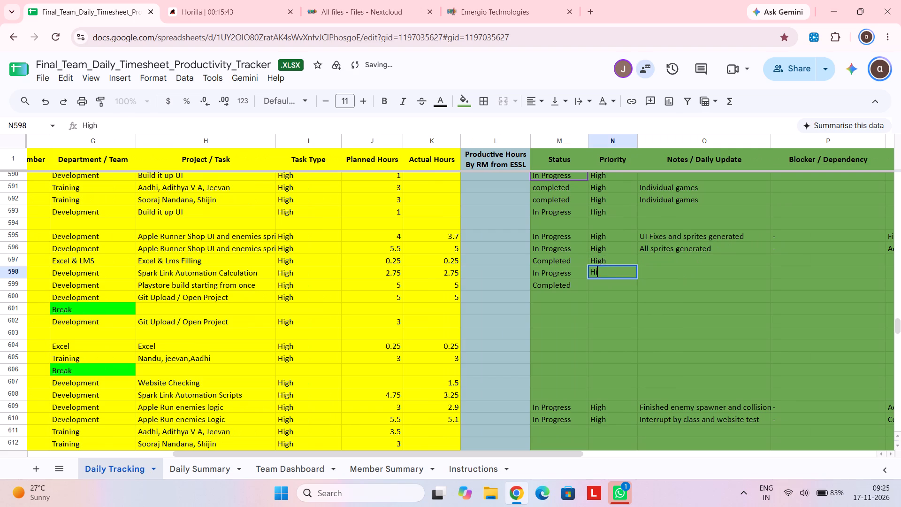
key(Down)
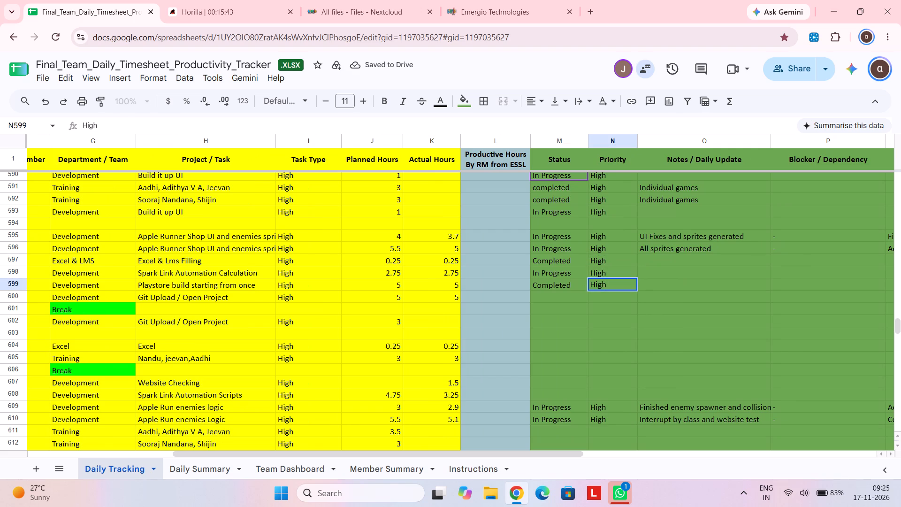
key(Right)
Enter "-" as the Notes / Daily Update for row 597 and "Through claud" for Spark Link Automation Calculation in row 598.
key(Up)
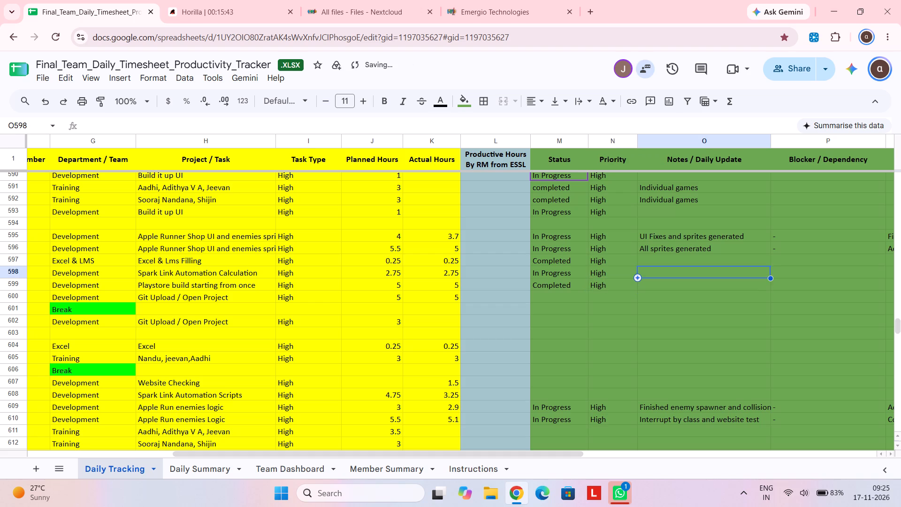
key(Up)
key(minus)
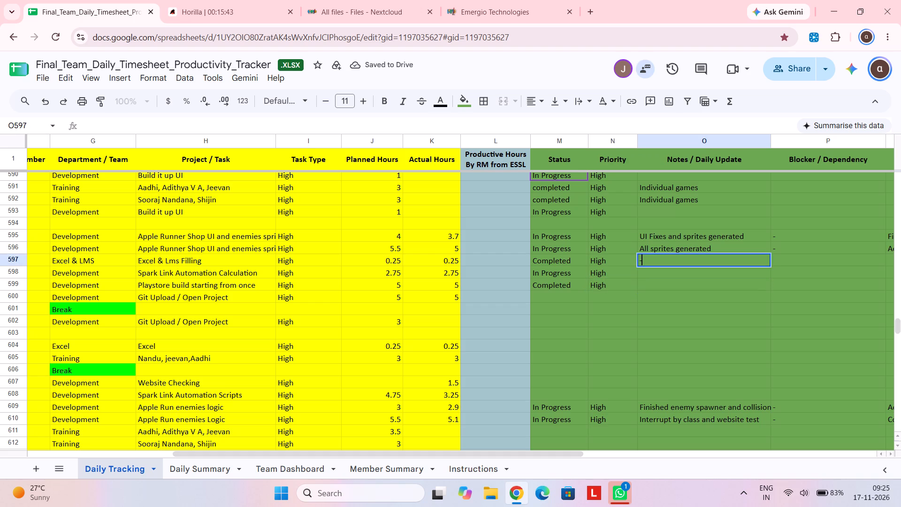
key(Down)
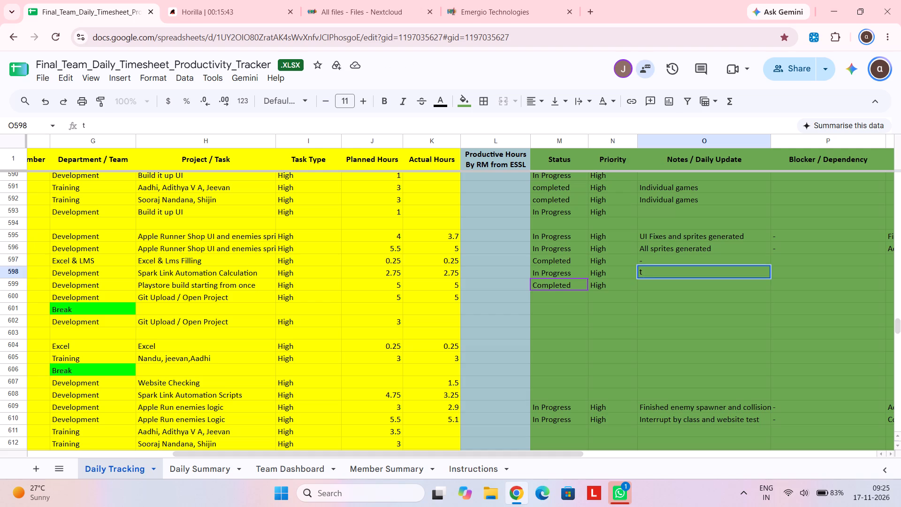
key(h)
key(BackSpace)
key(BackSpace)
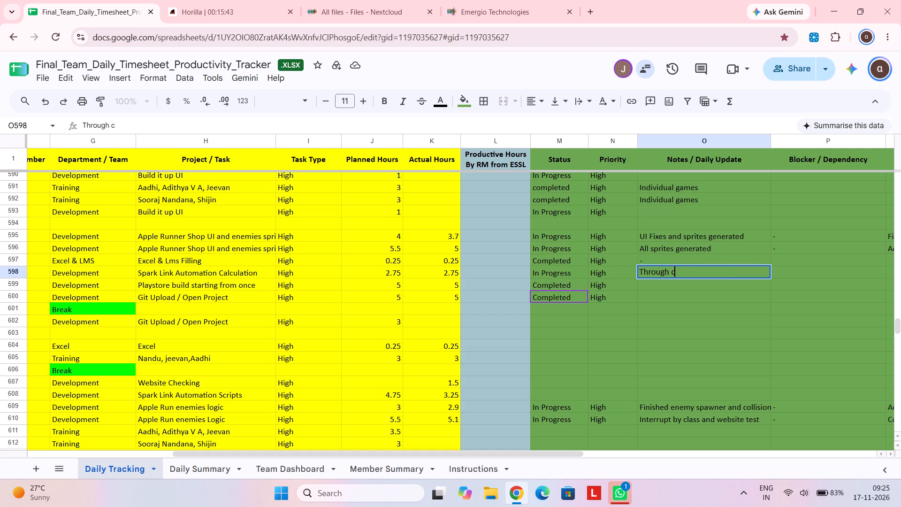
key(Down)
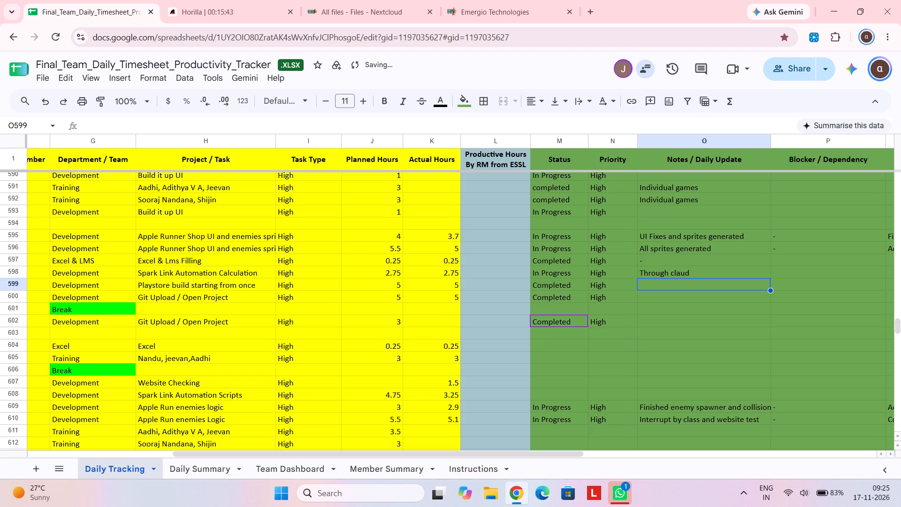
key(Up)
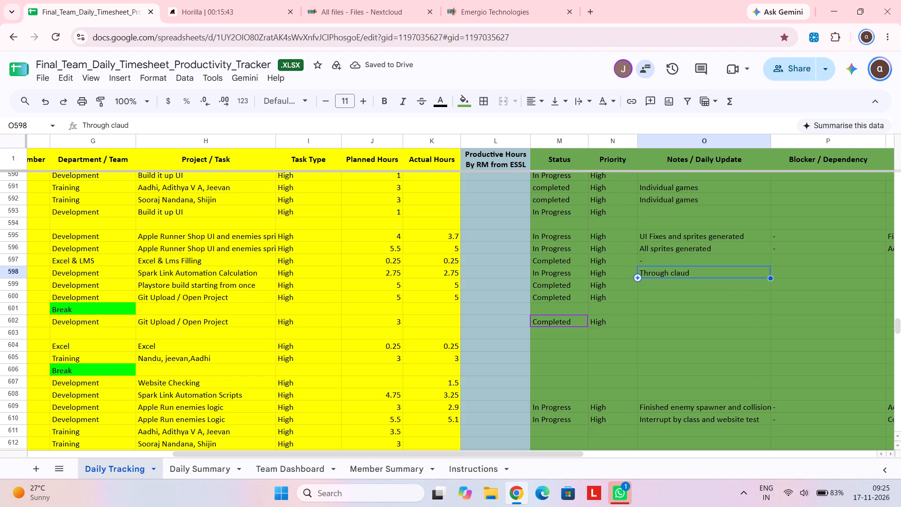
key(Down)
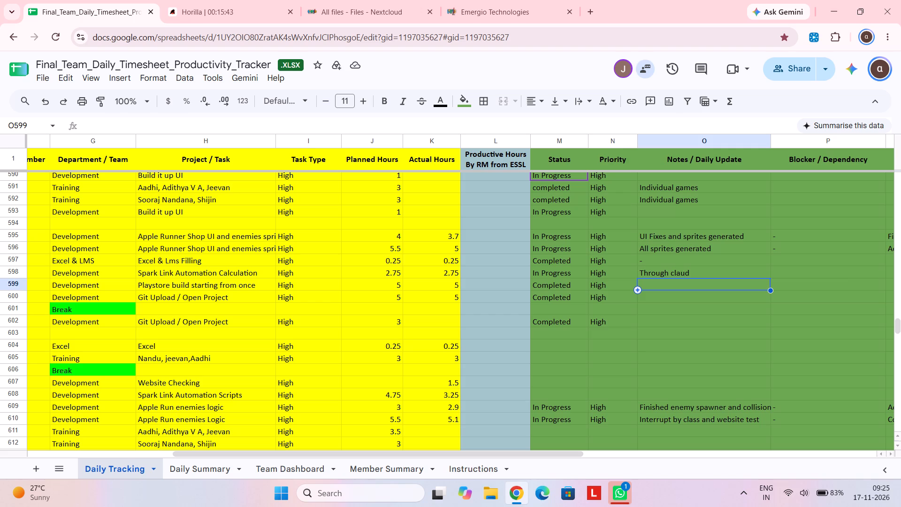
Enter "Already uploaded was cancelled" as the Notes / Daily Update for the Playstore build in row 599.
key(a)
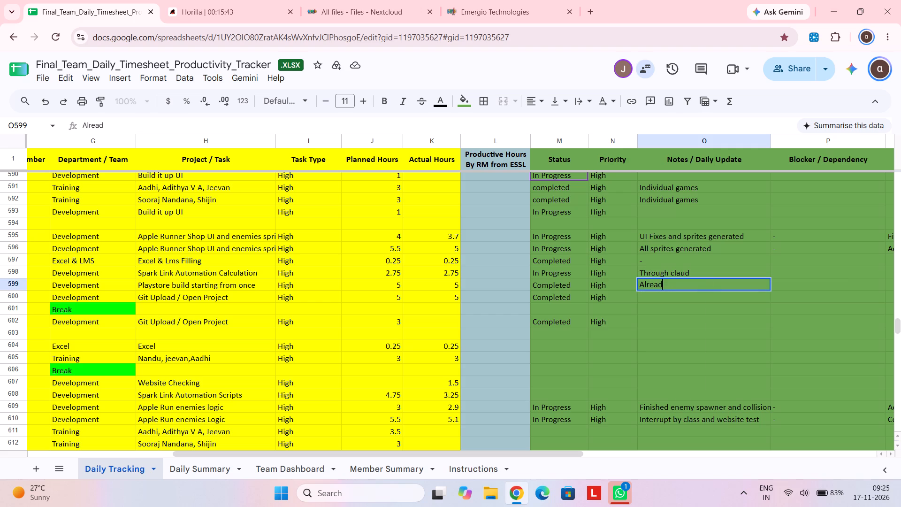
text(uploaded was cancelled)
key(Down)
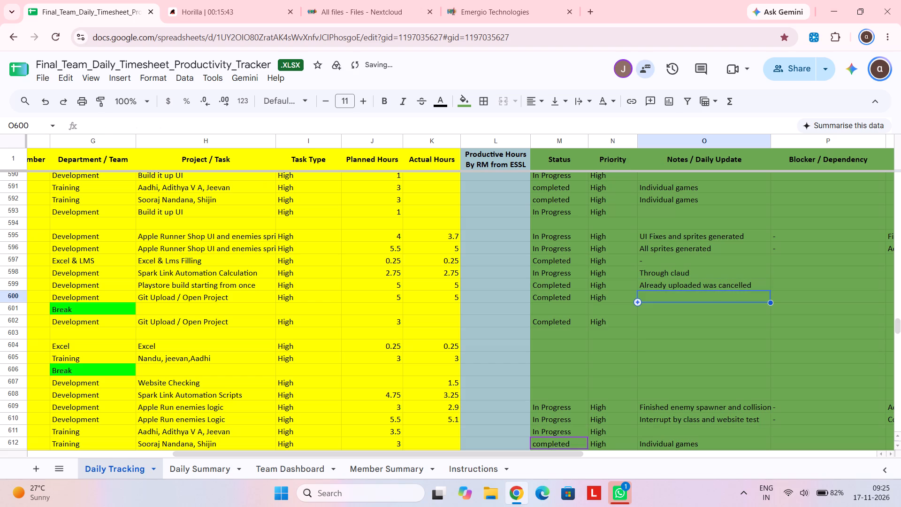
key(Up)
key(Down)
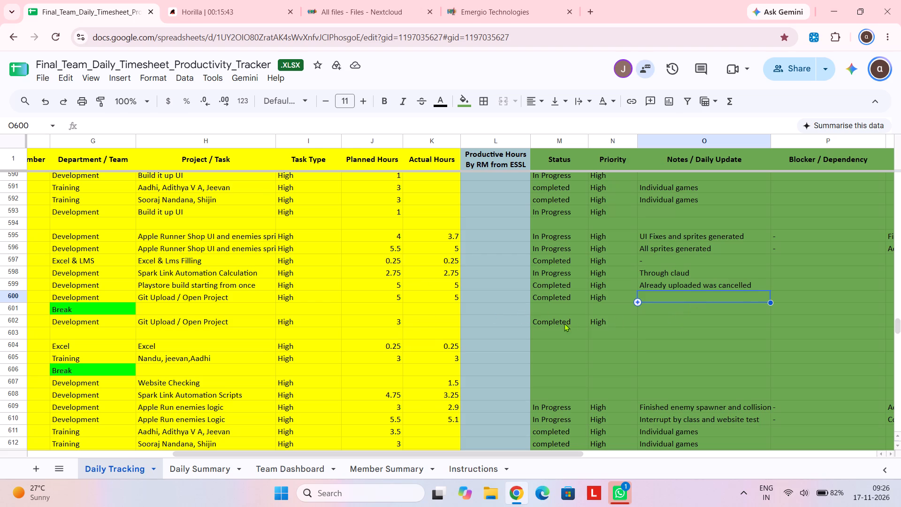
Fill the Blocker / Dependency cells of Aamiya's rows 597 to 599 with an underscore each.
scroll(559, 324, right, 1)
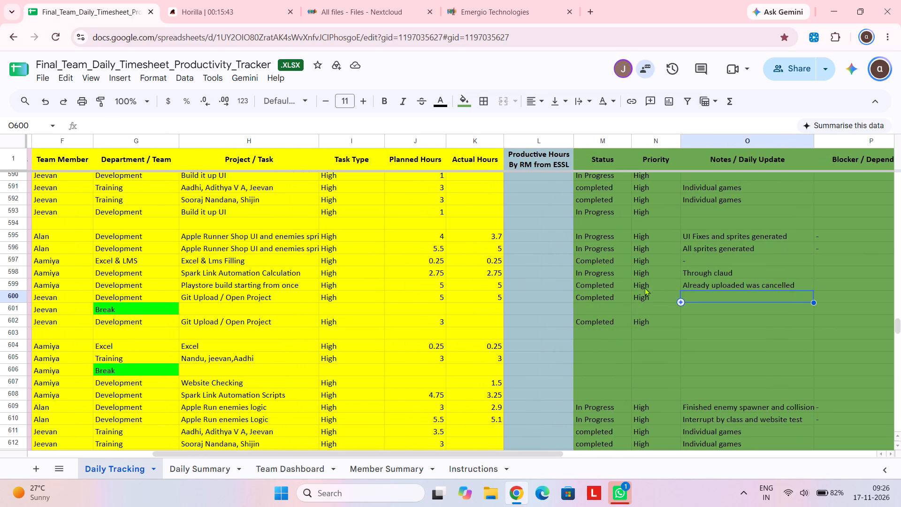
scroll(595, 326, left, 1)
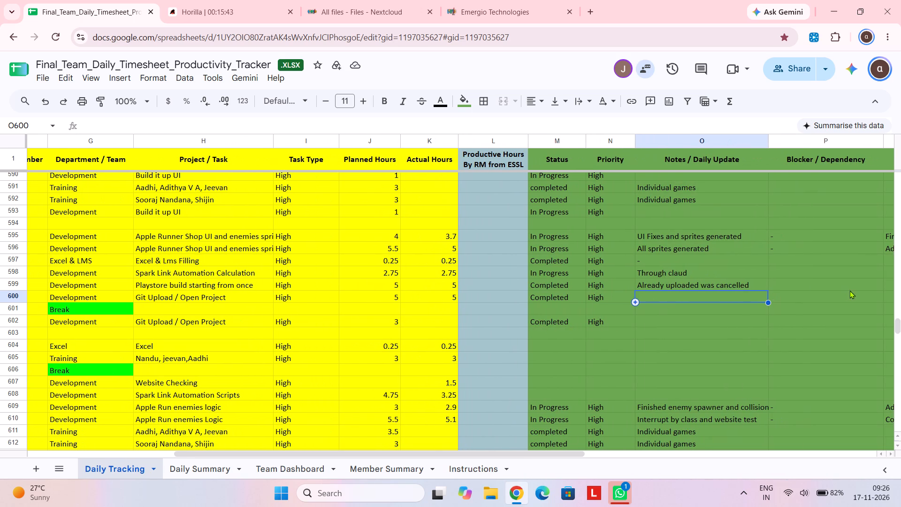
click(824, 284)
scroll(824, 284, left, 3)
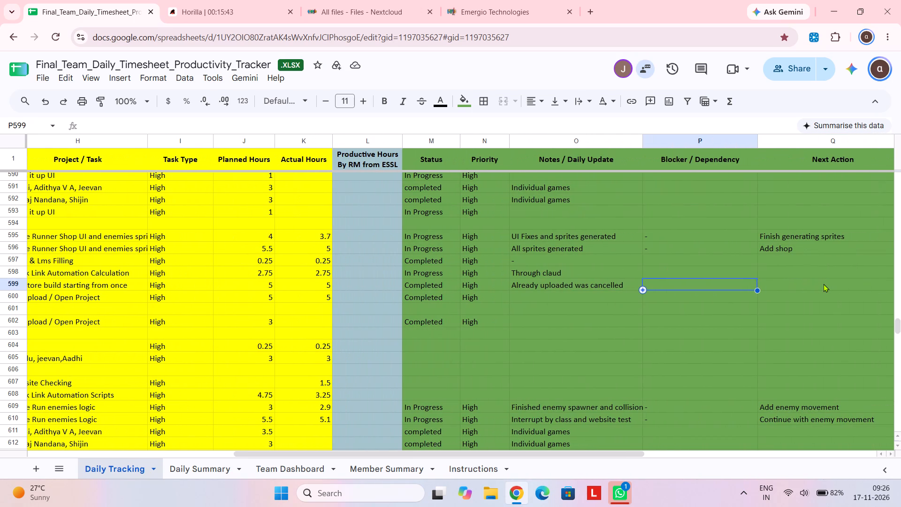
key(shift+underscore)
key(Up)
key(shift+underscore)
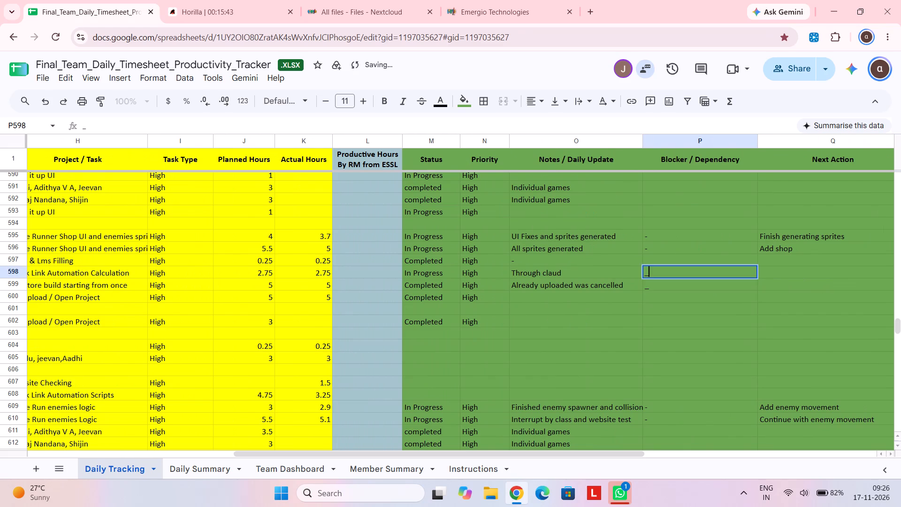
key(Up)
key(shift+underscore)
key(Right)
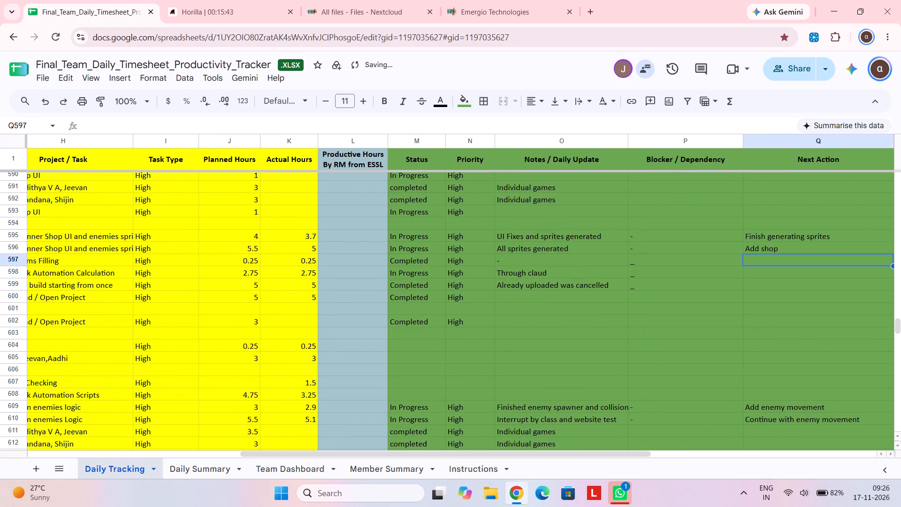
Fill the Next Action cells of Aamiya's rows 597 to 599 with an underscore each.
key(shift+underscore)
key(Down)
key(shift+underscore)
key(Down)
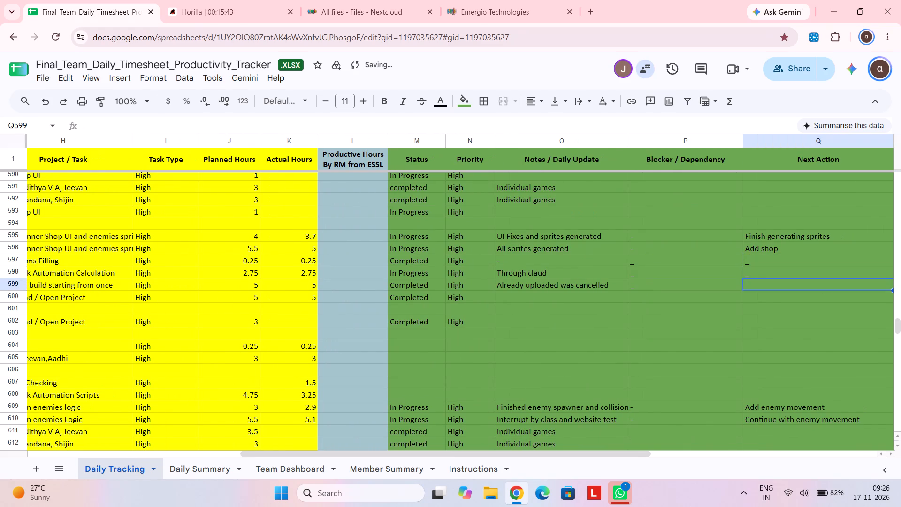
key(shift+underscore)
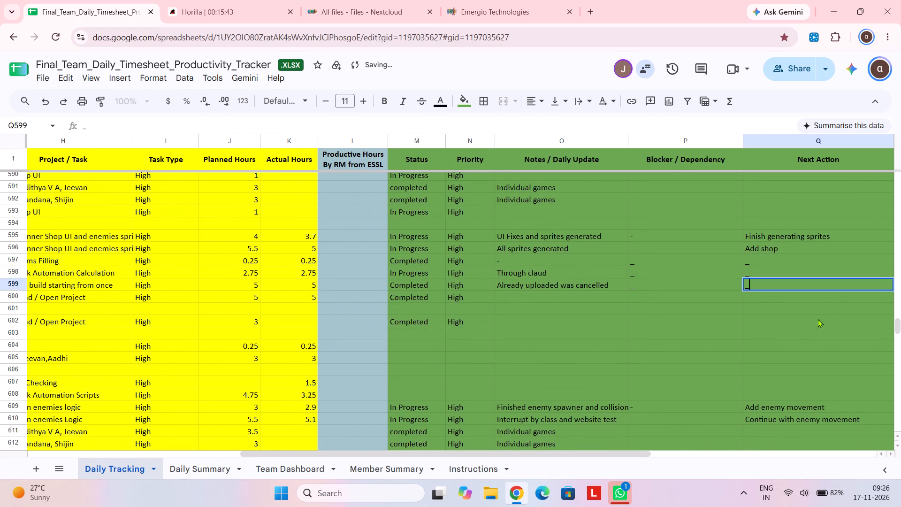
click(777, 327)
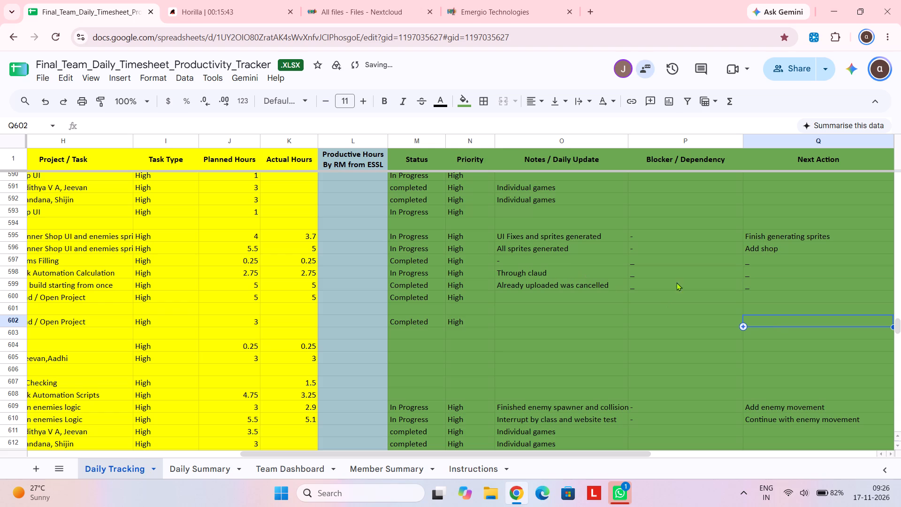
Set the Next Action to "In gameplay" for Spark Link Automation Calculation in row 598 and "Upload" for the Playstore build in row 599.
click(757, 275)
key(i)
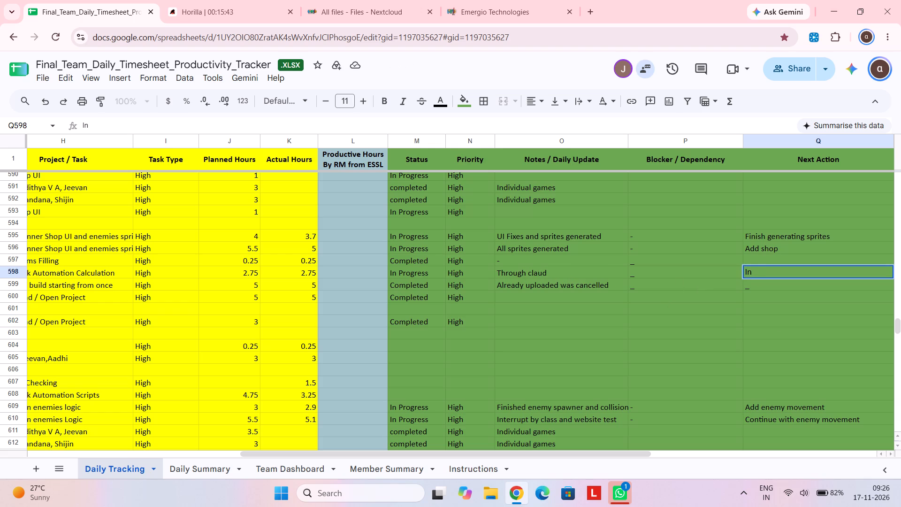
text(gameplay)
key(Down)
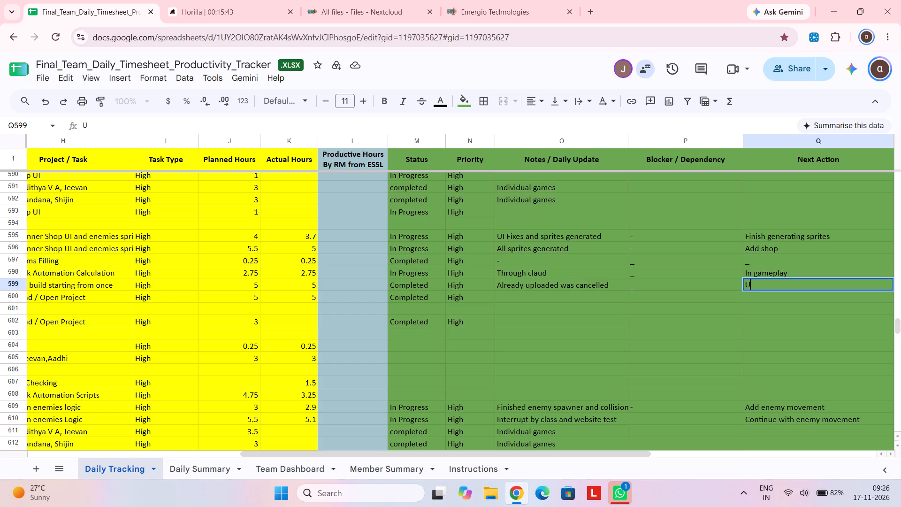
text(pload)
click(797, 308)
Set the Status to Completed for Aamiya's Excel entry in row 604 and training entry in row 605.
scroll(525, 316, right, 3)
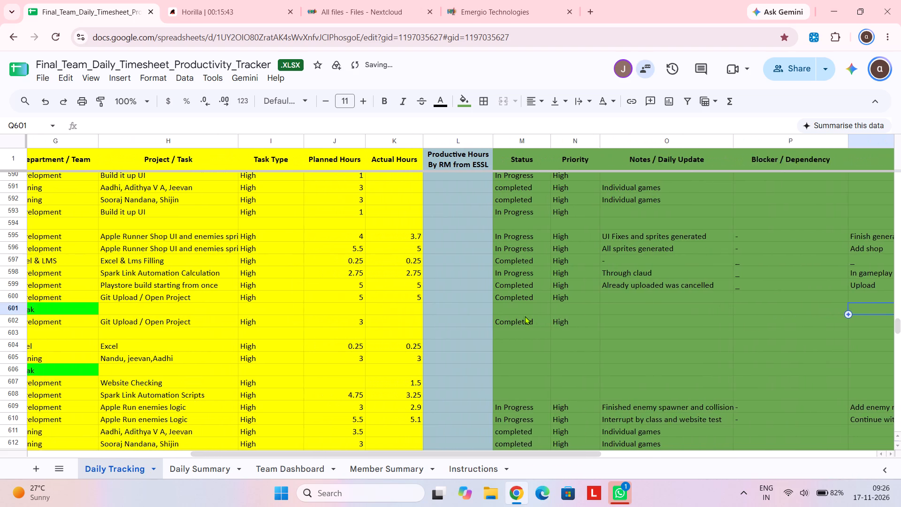
scroll(525, 316, right, 2)
scroll(525, 316, down, 1)
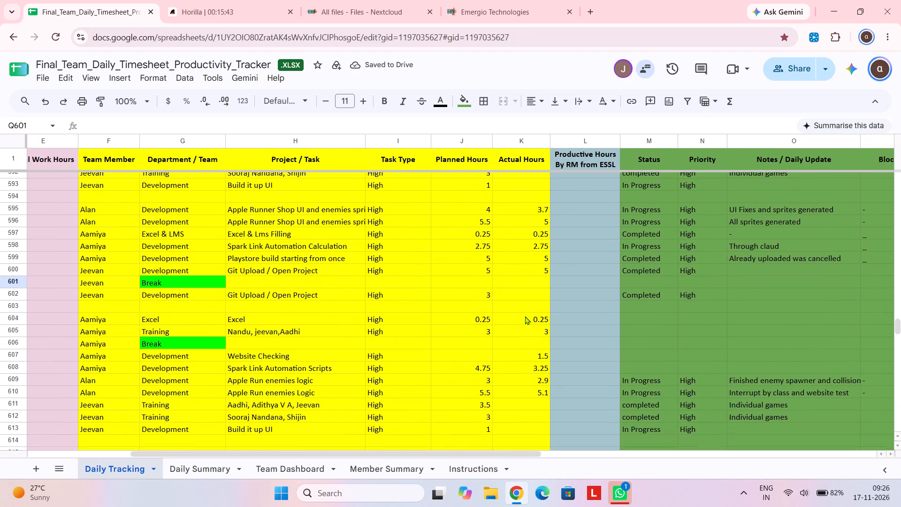
scroll(525, 316, down, 1)
click(636, 301)
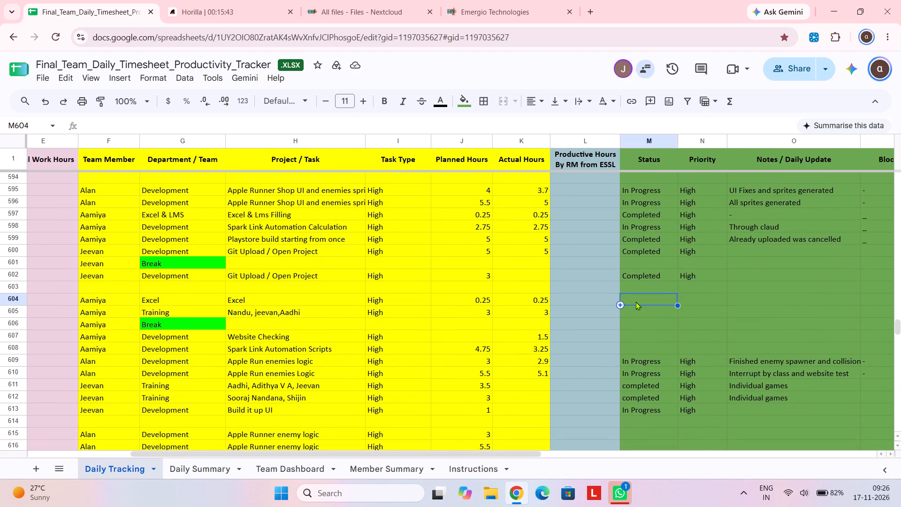
text(ompleted)
key(Down)
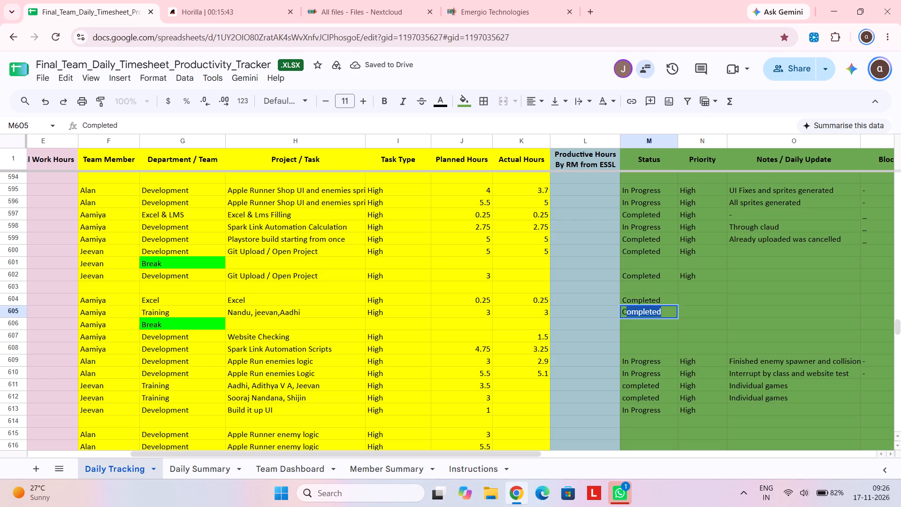
key(Tab)
Set the Status of Aamiya's Website Checking entry in row 607 to Completed.
key(Down)
key(Down)
key(Left)
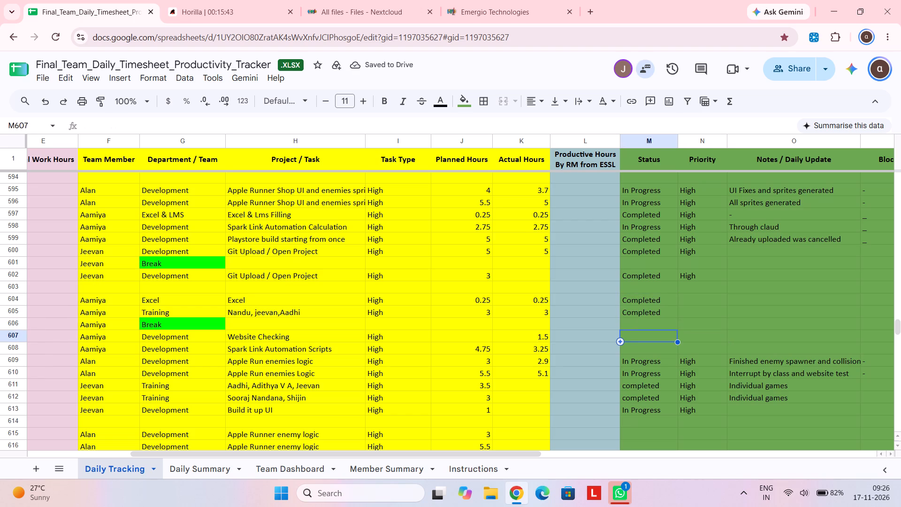
text(ompleted)
key(Down)
key(Left)
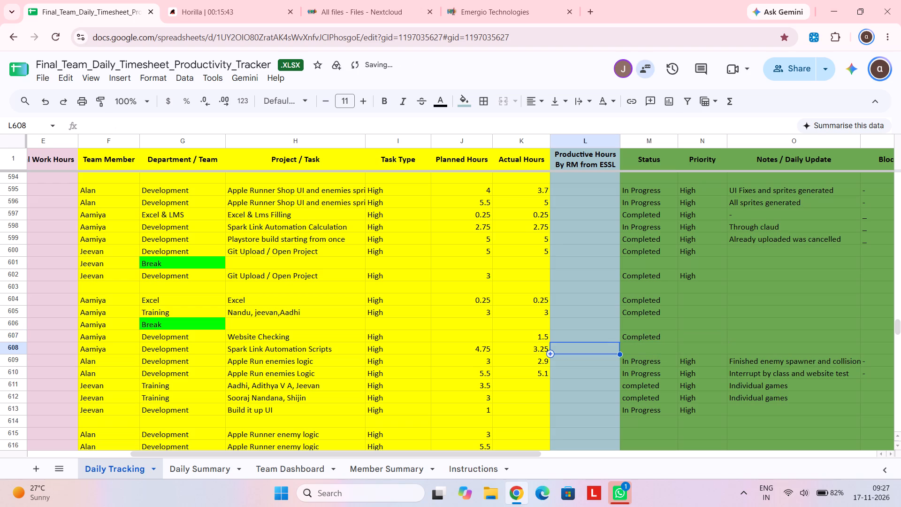
key(Right)
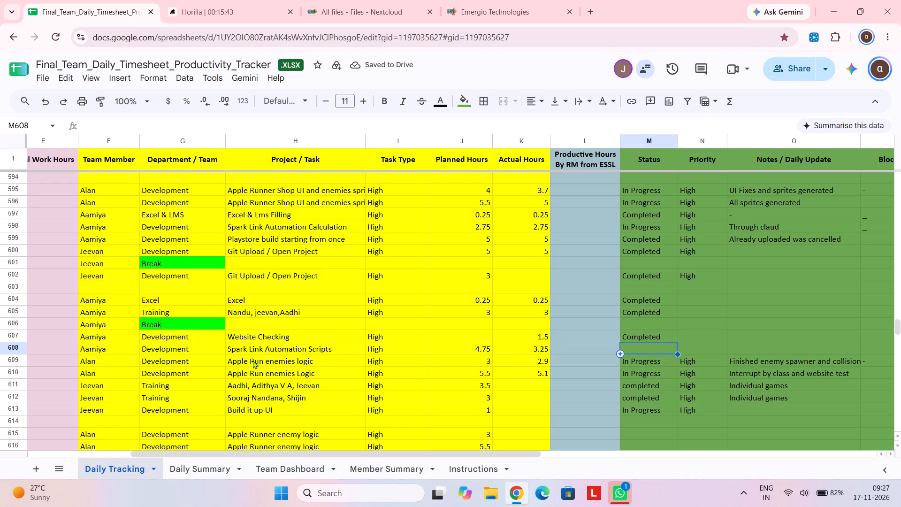
Change the Project / Task text of Aamiya's development entry in row 607 to "Website Testing".
double_click(305, 338)
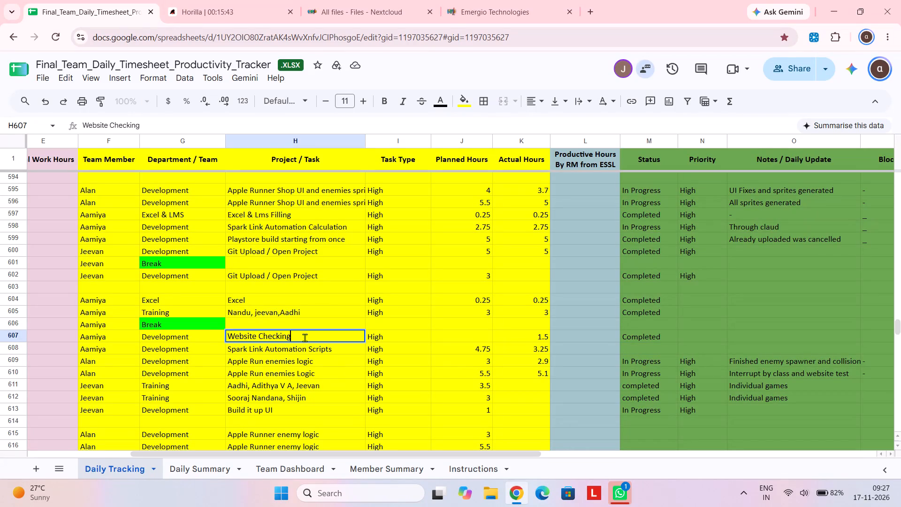
key(BackSpace)
key(BackSpace)
key(BackSpace)
key(BackSpace)
key(BackSpace)
key(BackSpace)
key(BackSpace)
key(BackSpace)
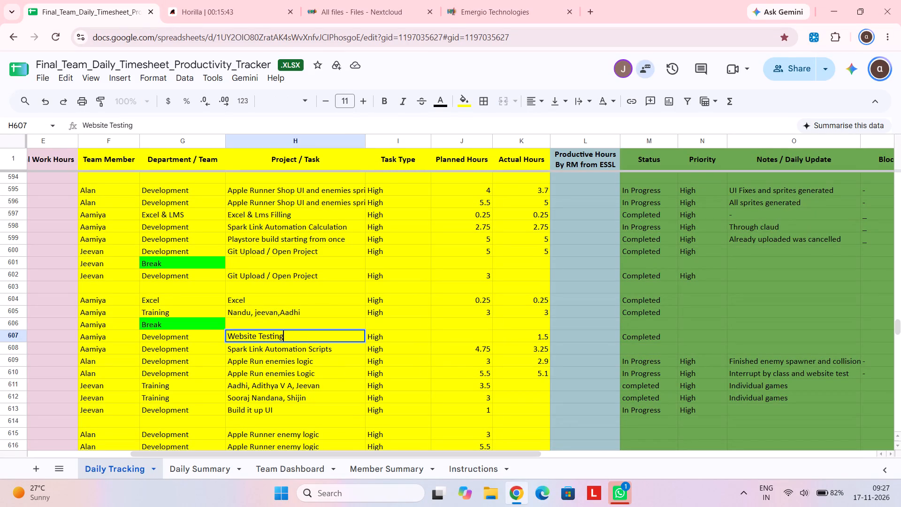
click(418, 353)
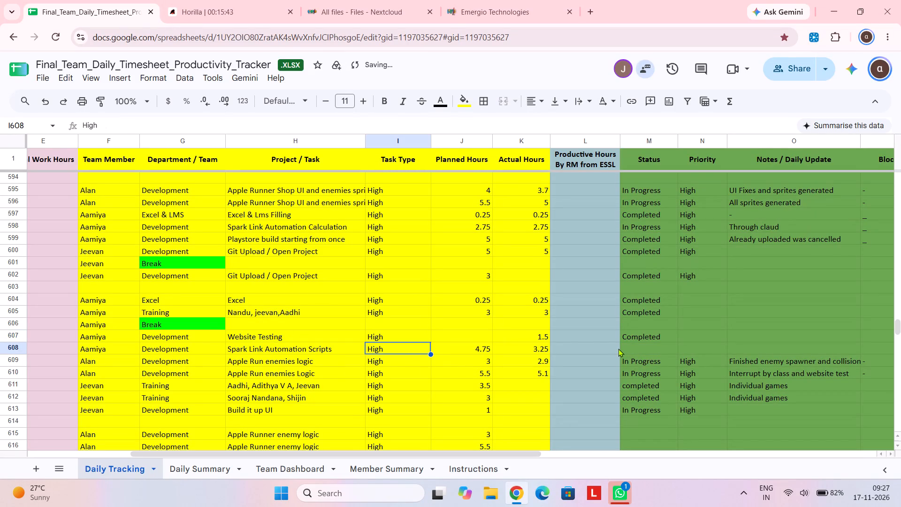
Set the Status of Aamiya's Spark Link Automation Scripts entry in row 608 to Completed.
click(630, 349)
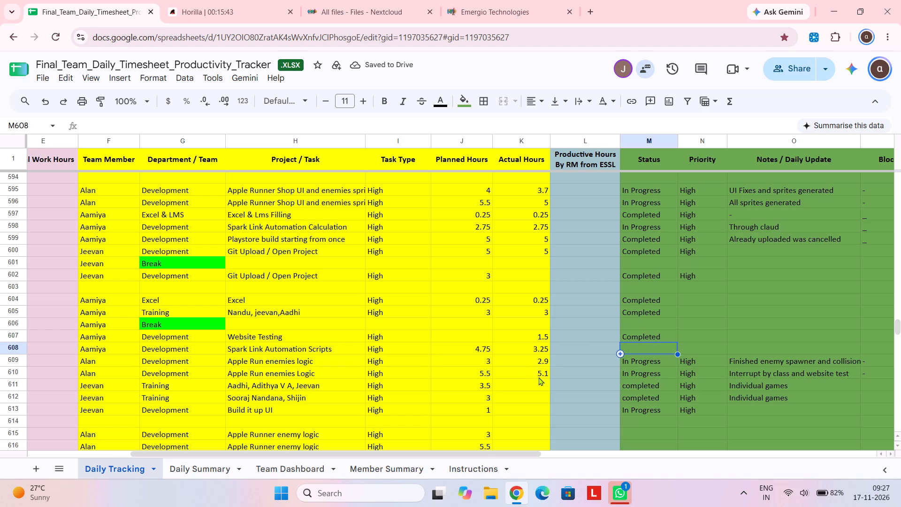
key(Tab)
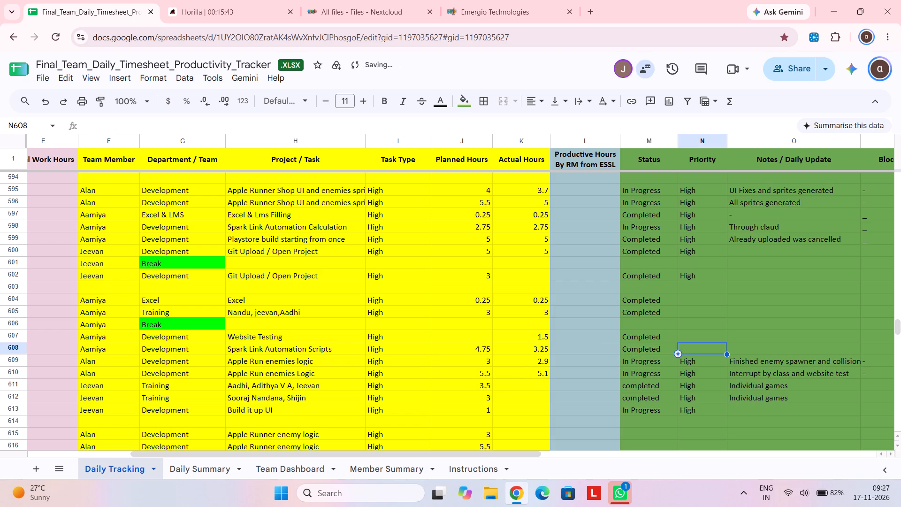
Set the Priority to High for Aamiya's entries in rows 608, 607, 605 and 604, skipping the Break row.
key(Up)
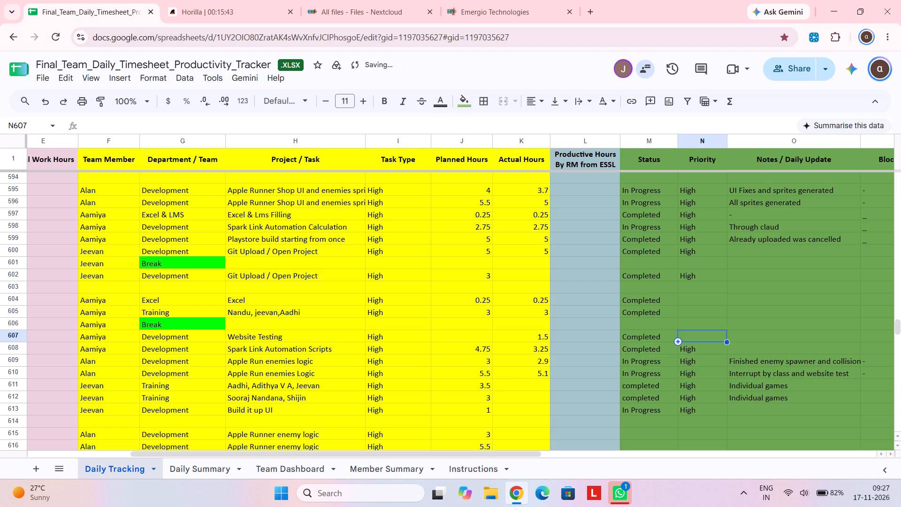
key(Up)
key(Up)
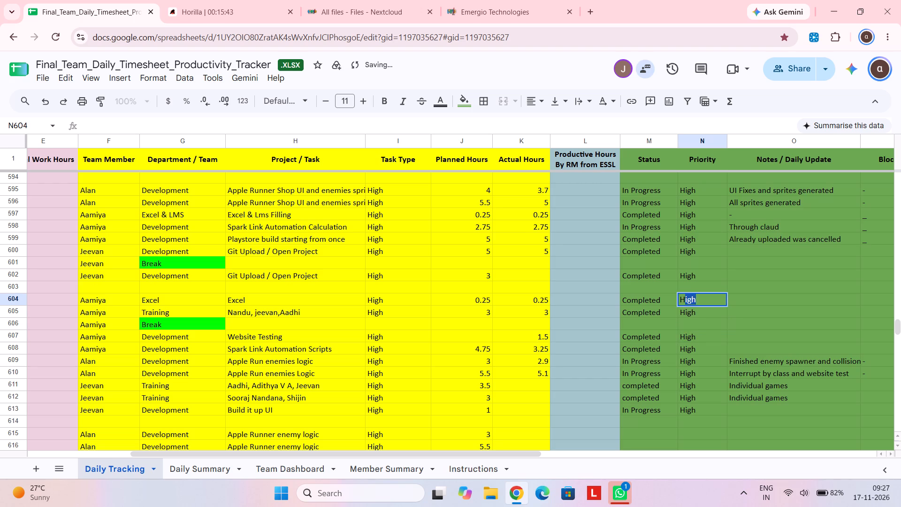
key(Right)
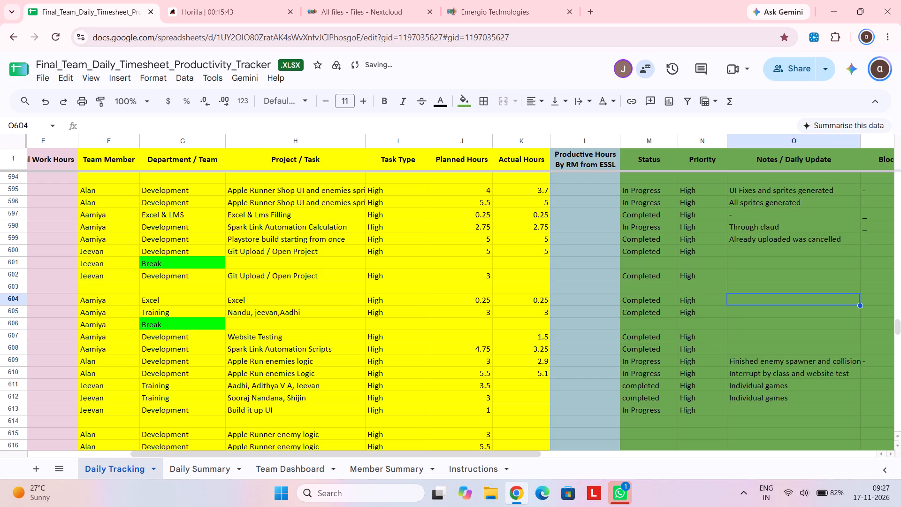
Fill the Notes, Blocker and Next Action cells of Aamiya's Excel entry in row 604 with an underscore each.
scroll(596, 403, left, 1)
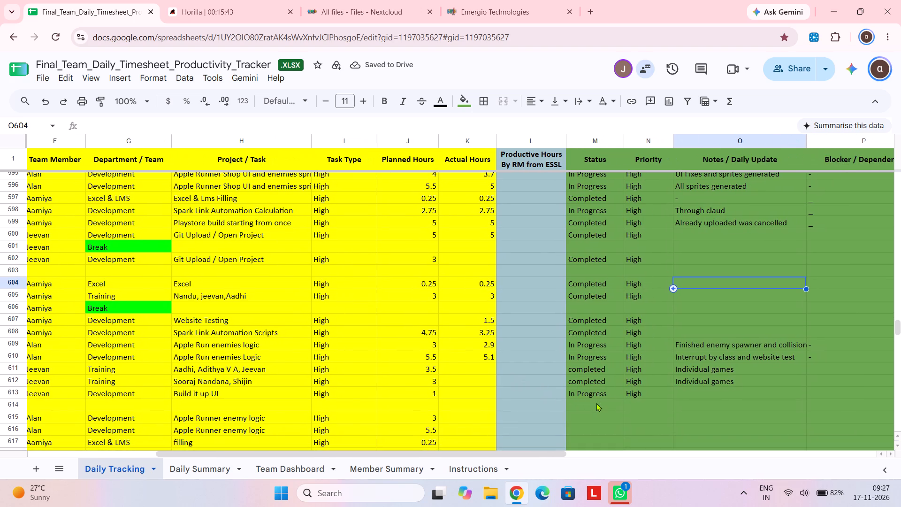
scroll(596, 403, left, 1)
key(shift+underscore)
key(Right)
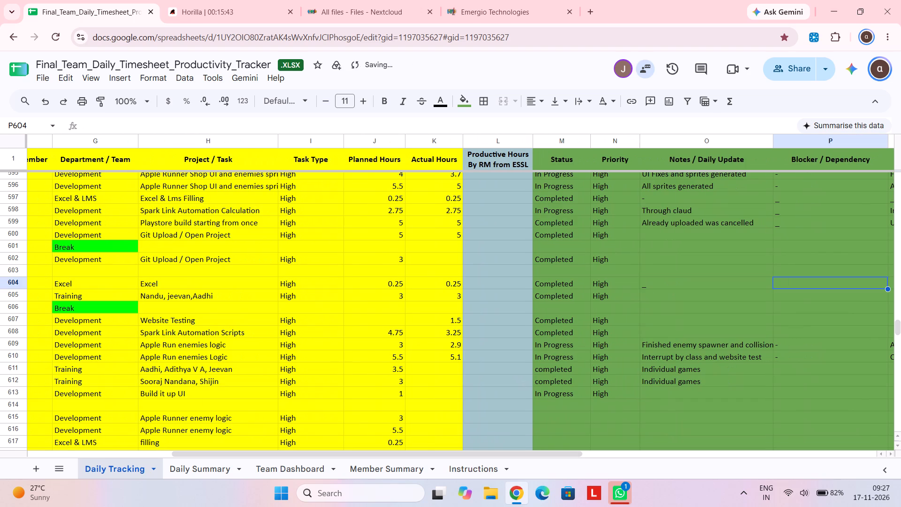
key(shift+underscore)
key(Right)
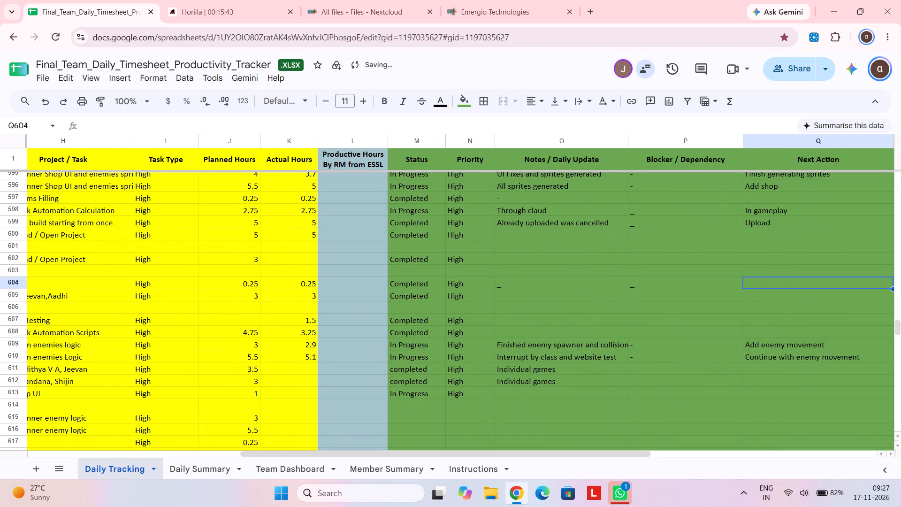
key(shift+underscore)
key(Down)
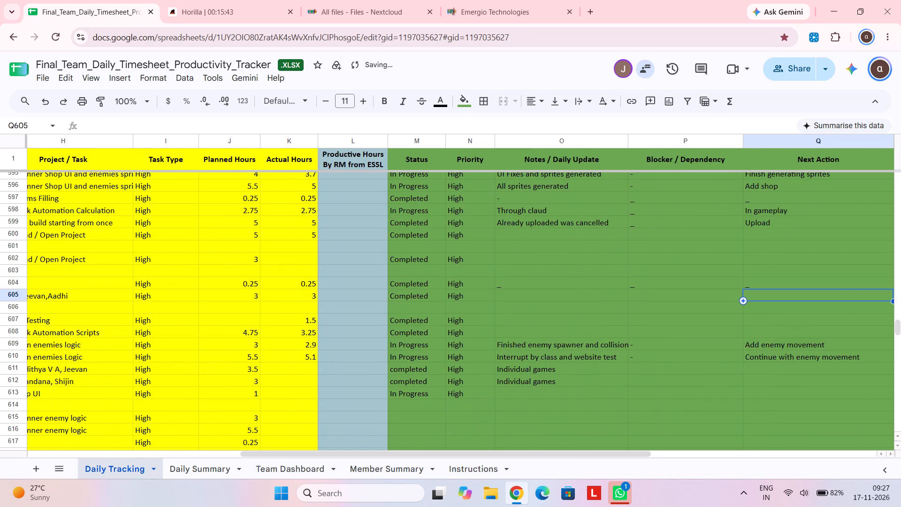
Enter "Individual Tasks" as the note for Aamiya's training entry in row 605, with underscores for Blocker and Next Action.
key(Left)
key(Left)
key(Left)
key(Right)
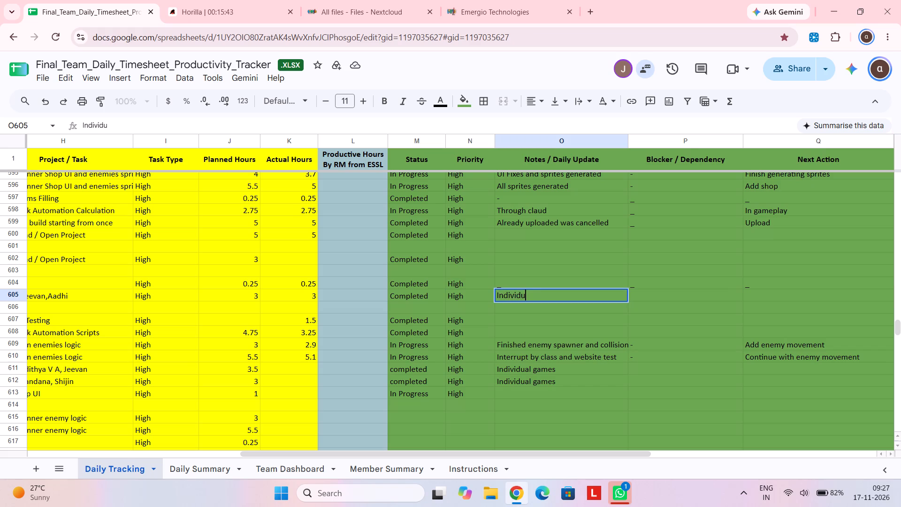
key(BackSpace)
key(Right)
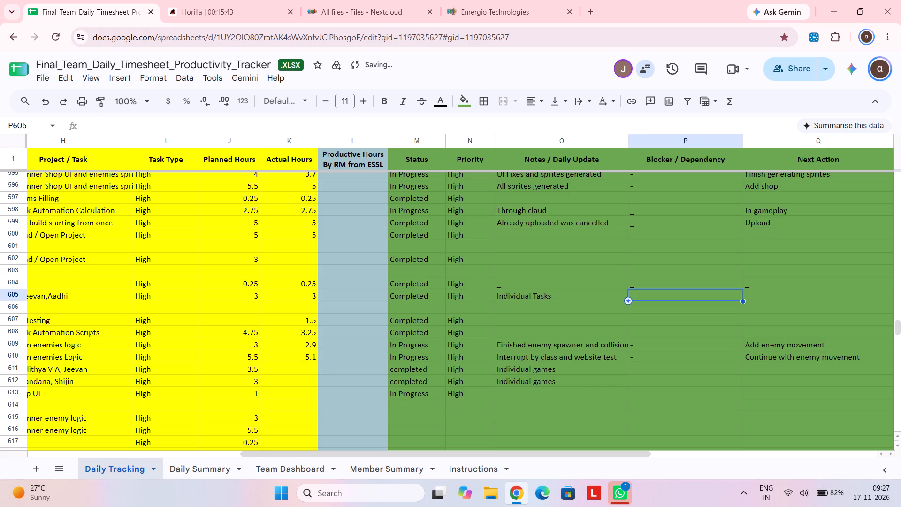
key(shift+underscore)
key(Right)
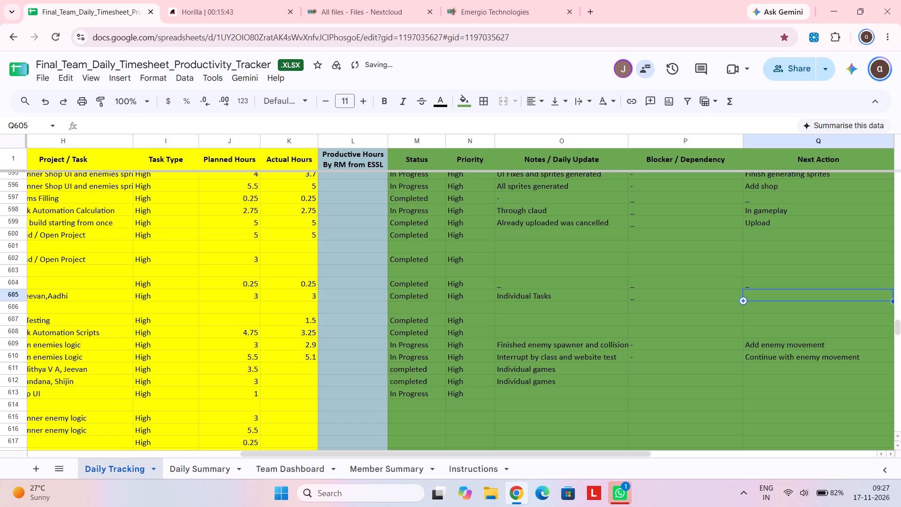
key(shift+underscore)
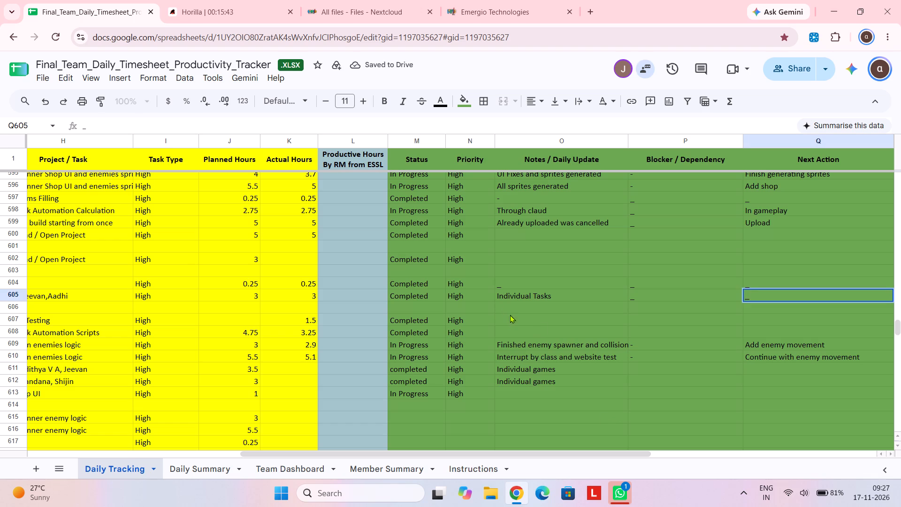
Enter "Completed" as the note for Website Testing in row 607, with underscores for Blocker and Next Action.
click(510, 315)
scroll(443, 348, right, 2)
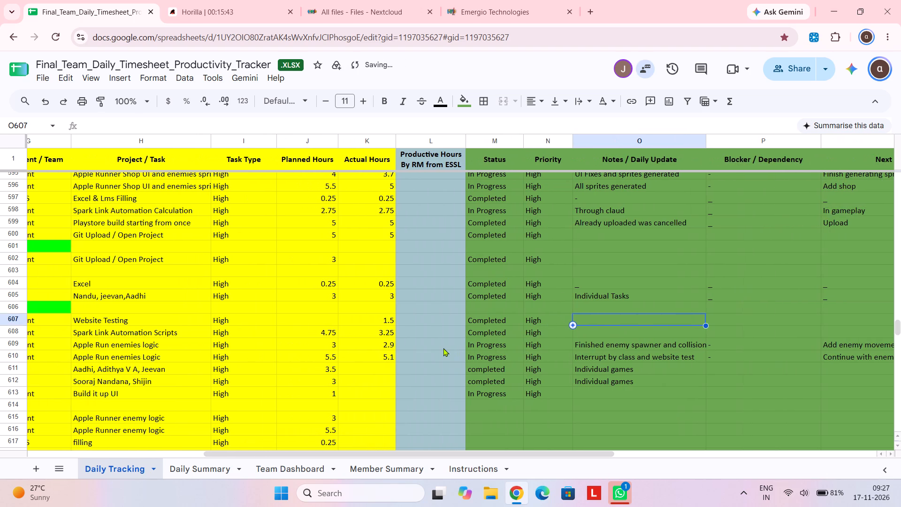
scroll(443, 348, right, 1)
scroll(610, 338, left, 1)
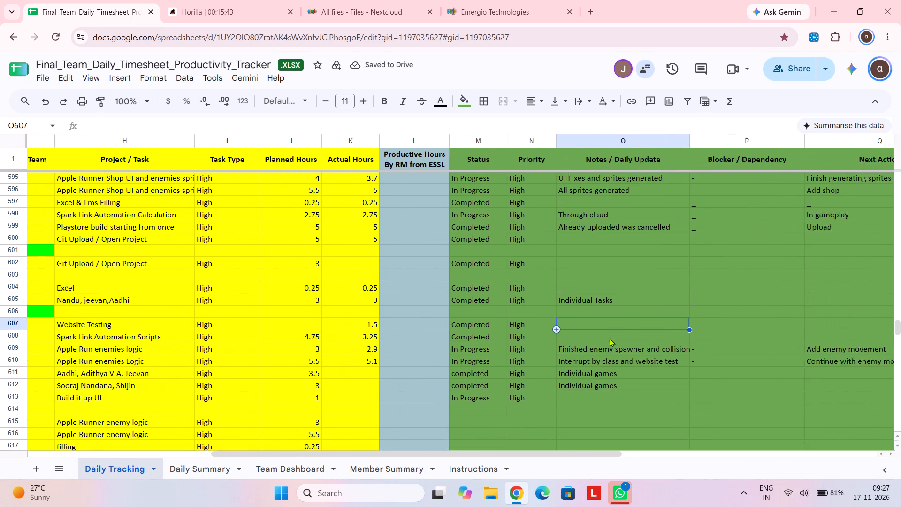
scroll(610, 338, left, 1)
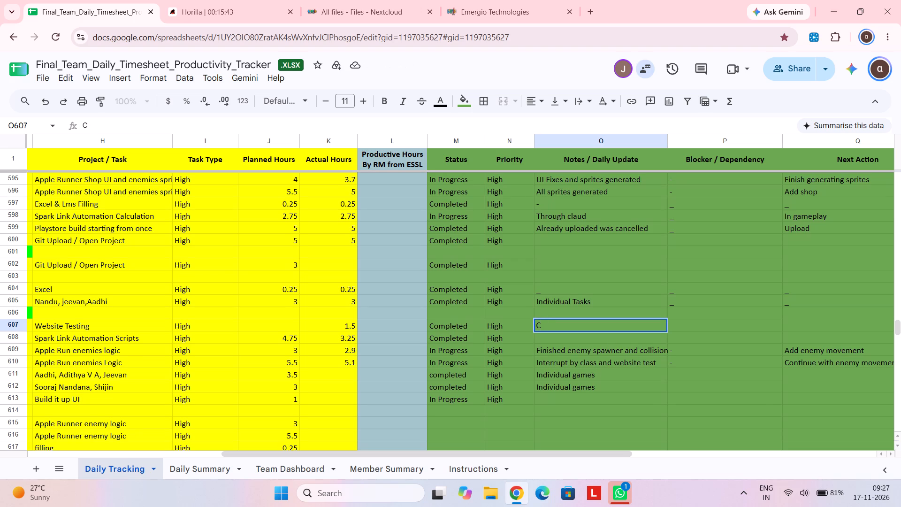
text(ompleted)
key(Right)
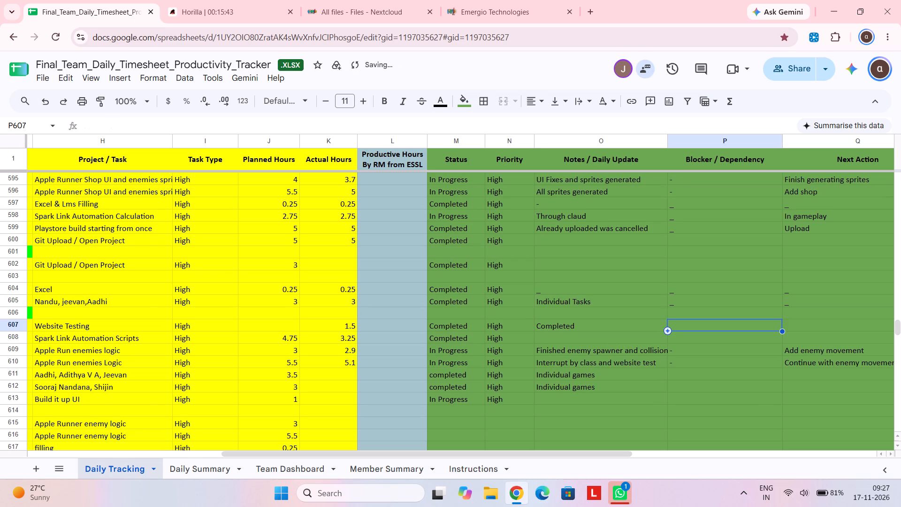
key(shift+underscore)
key(Right)
key(shift+underscore)
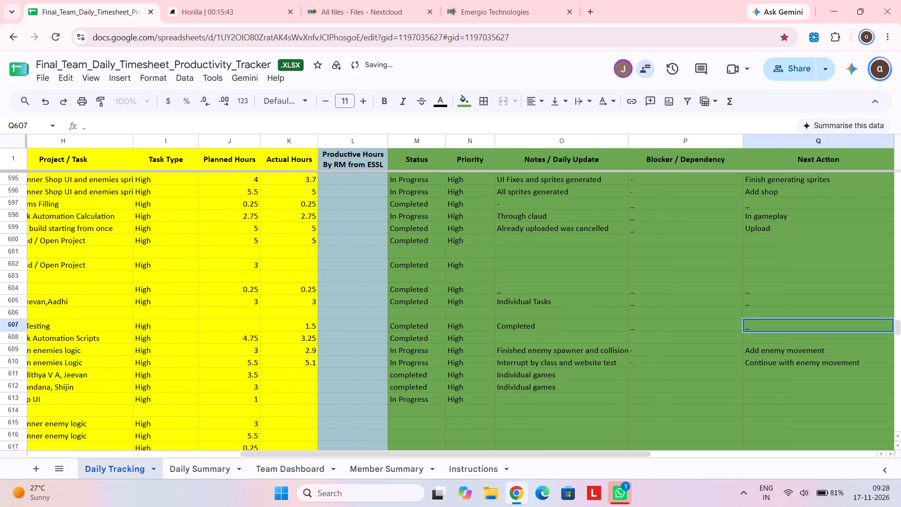
key(Down)
For Spark Link Automation Scripts in row 608, enter "Completed" as the note, an underscore as Blocker and "Testing" as Next Action.
key(Left)
key(Left)
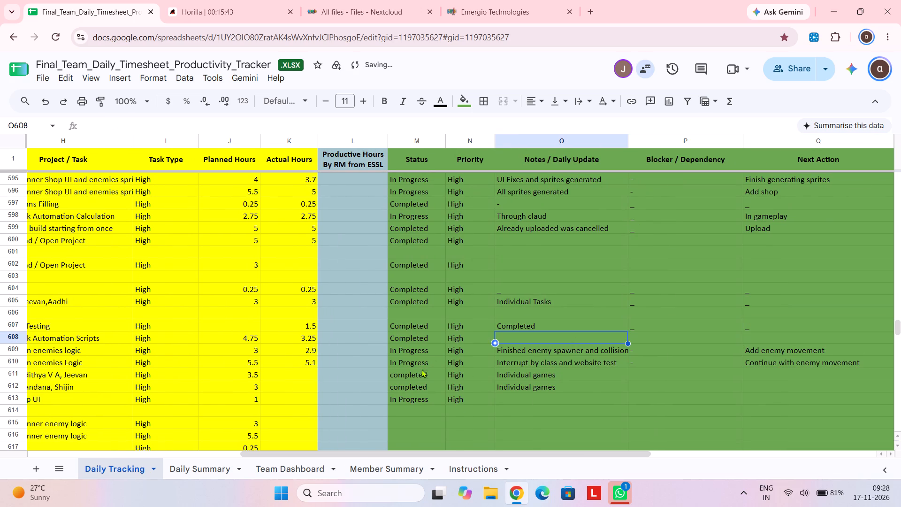
scroll(422, 366, right, 2)
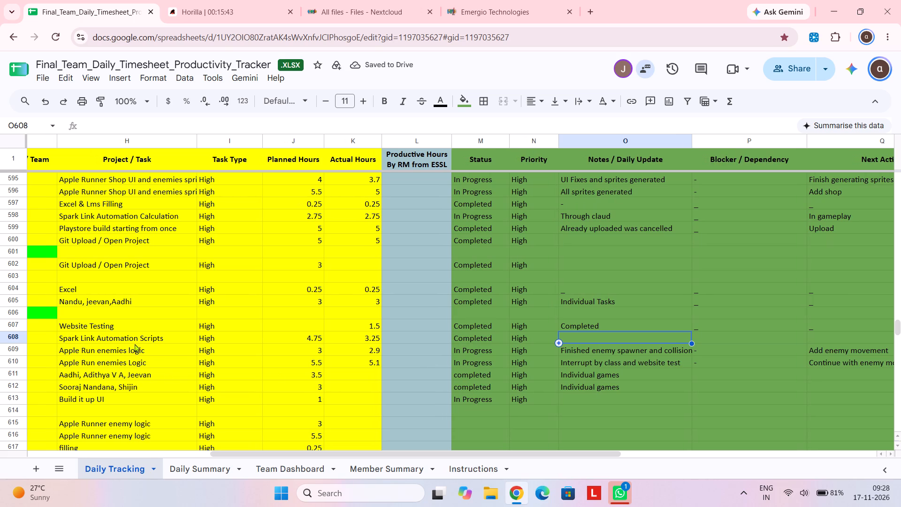
scroll(205, 351, left, 1)
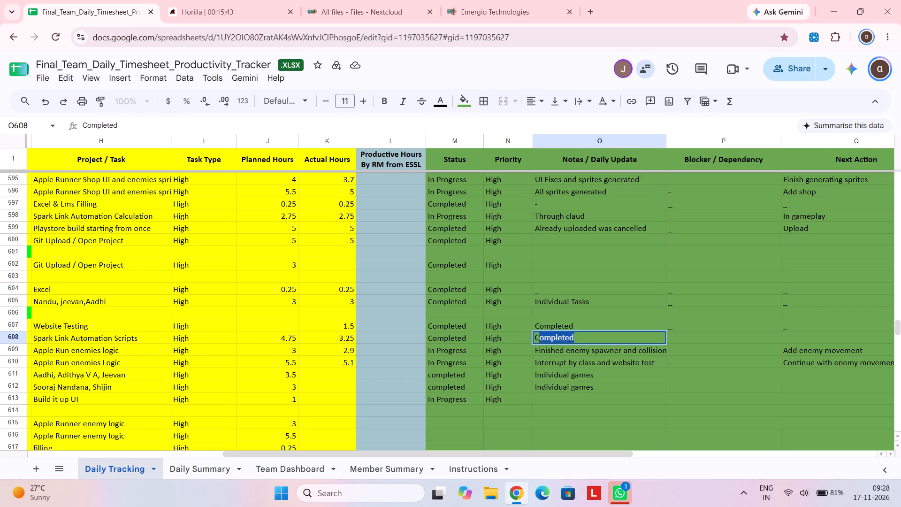
key(Tab)
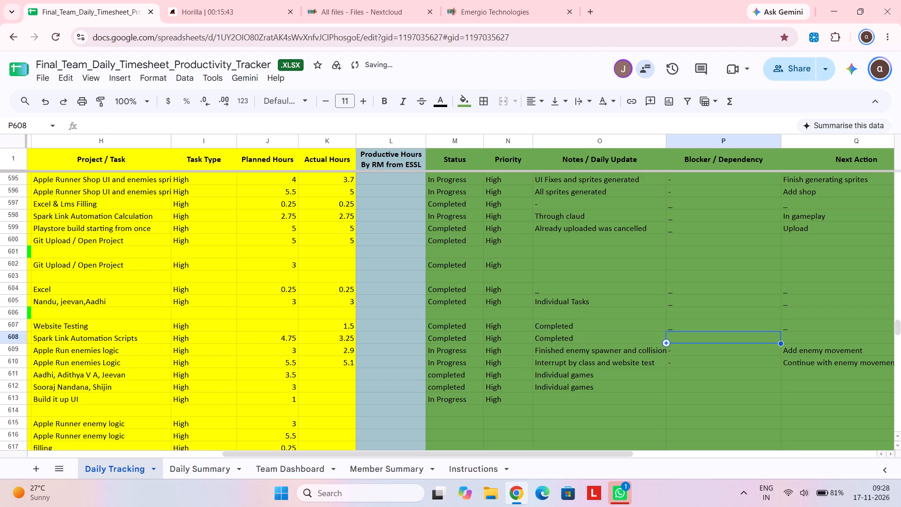
key(shift+underscore)
key(Right)
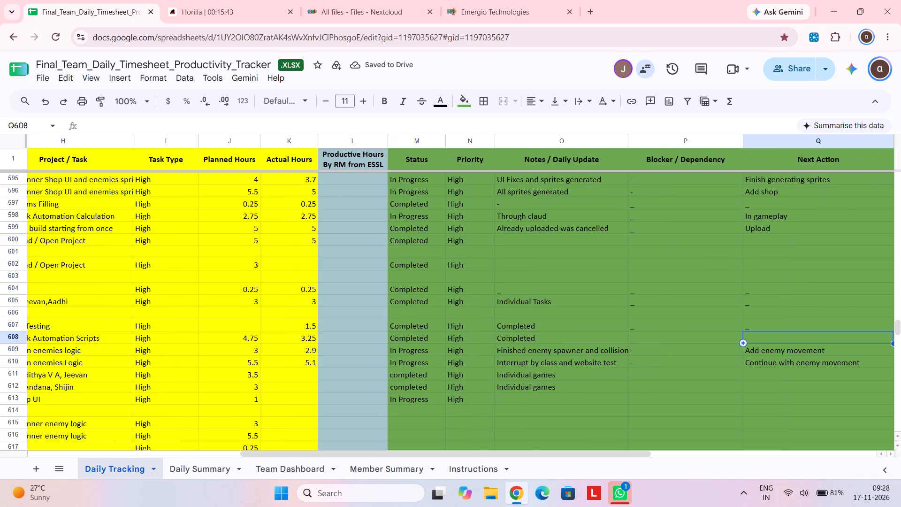
text(esting)
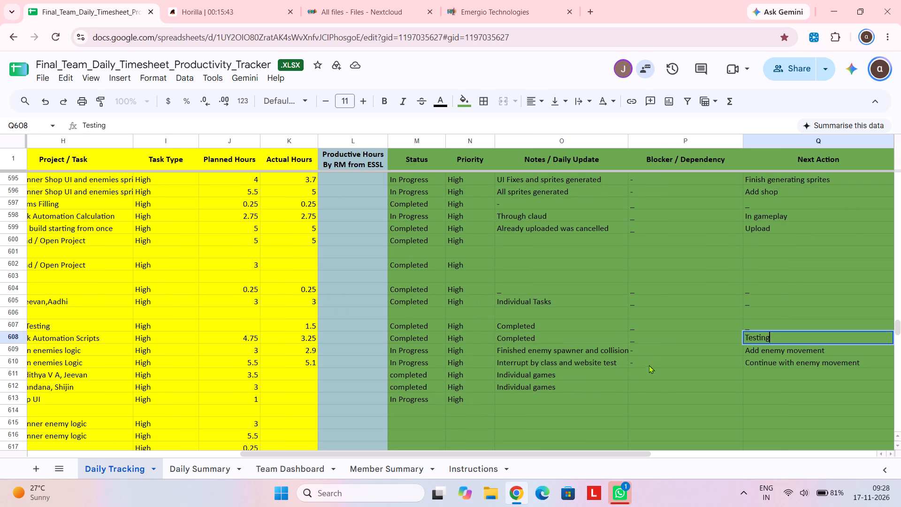
click(660, 406)
Set the Actual Hours of Aamiya's Excel & LMS filling entry in row 617 to 0.25.
scroll(427, 393, right, 1)
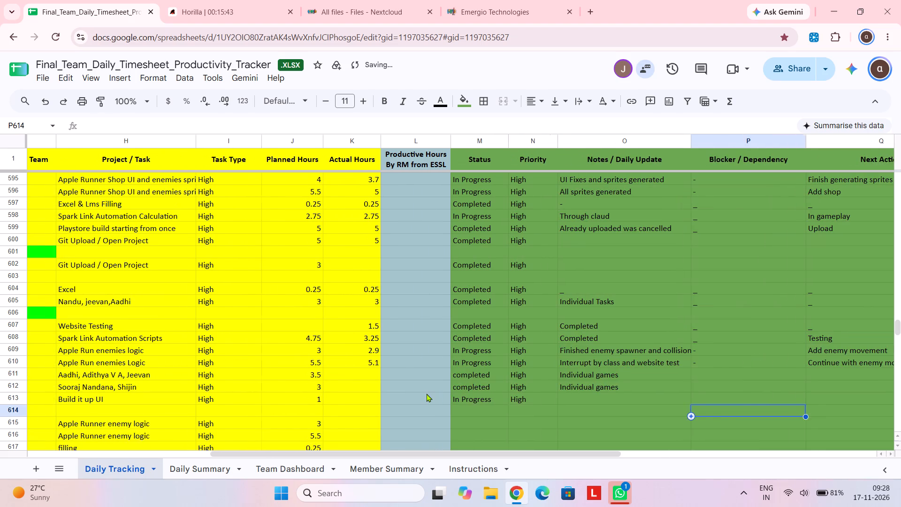
scroll(427, 393, right, 1)
scroll(427, 393, up, 1)
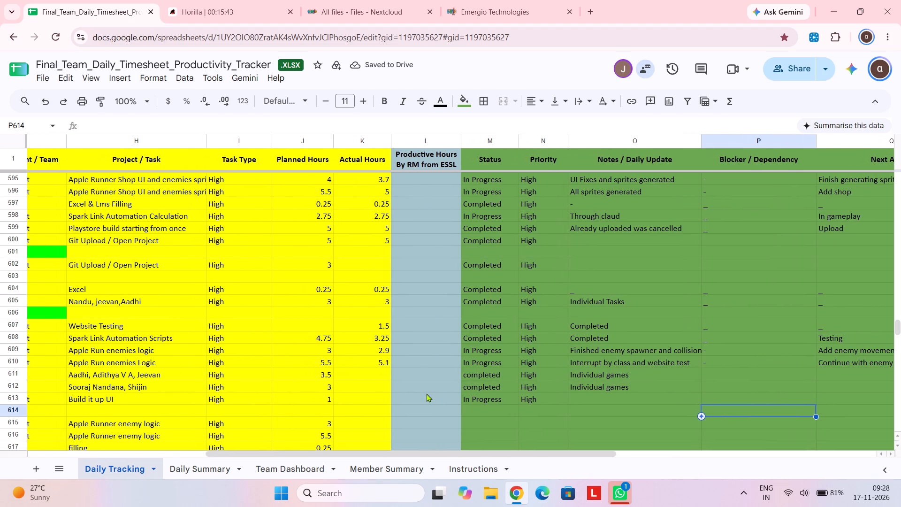
scroll(427, 393, up, 2)
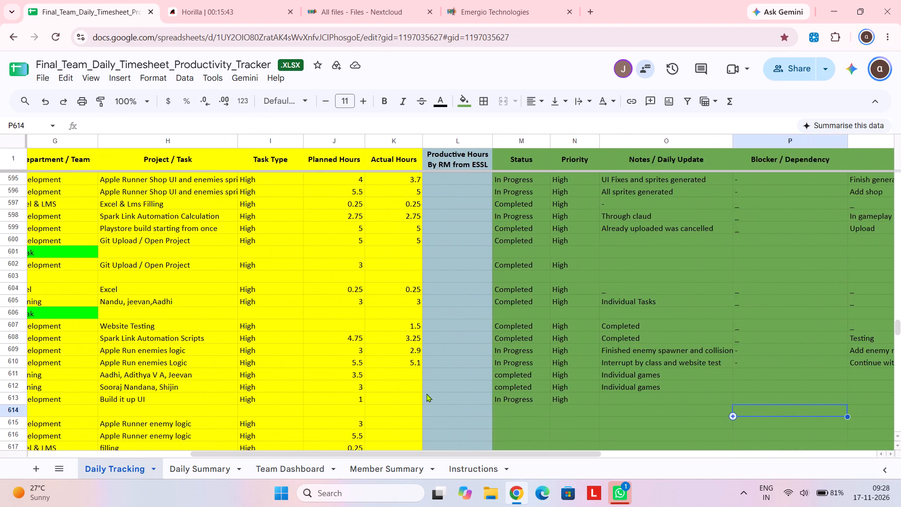
scroll(427, 393, up, 1)
scroll(427, 393, right, 1)
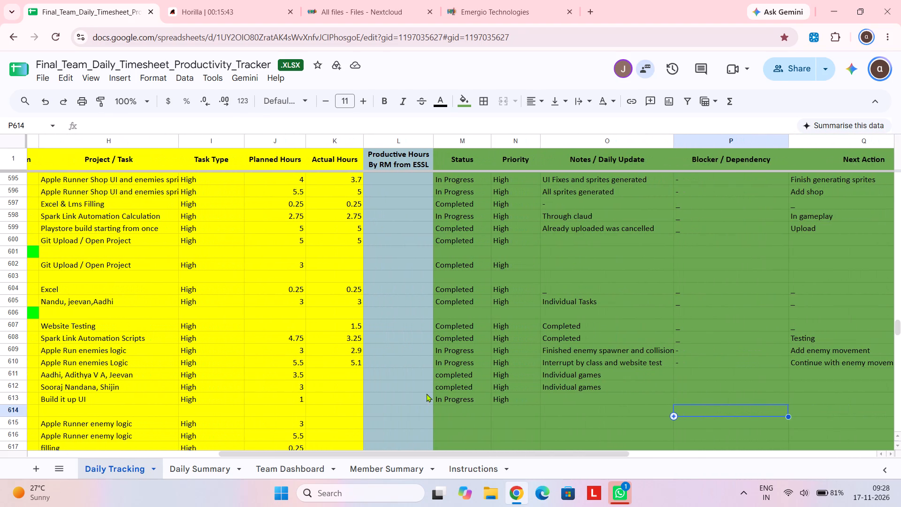
scroll(427, 393, right, 1)
scroll(427, 393, down, 2)
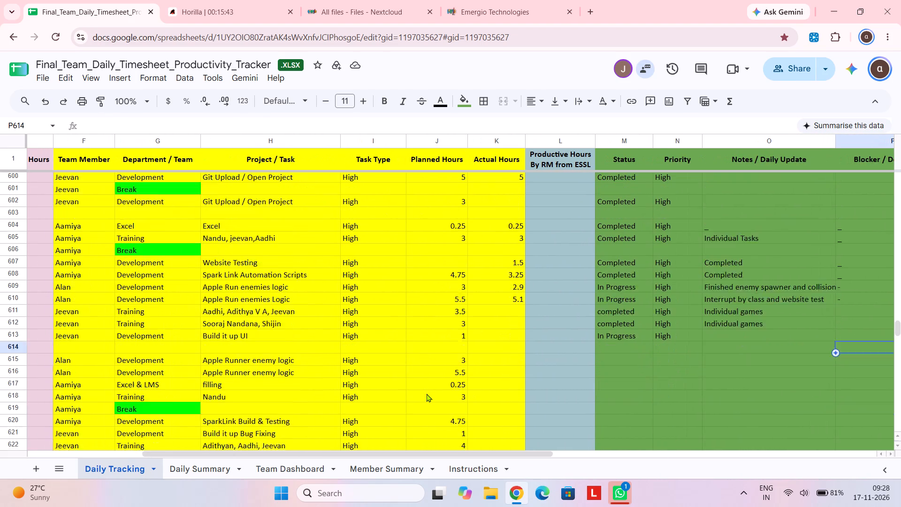
scroll(427, 393, down, 1)
scroll(427, 393, up, 1)
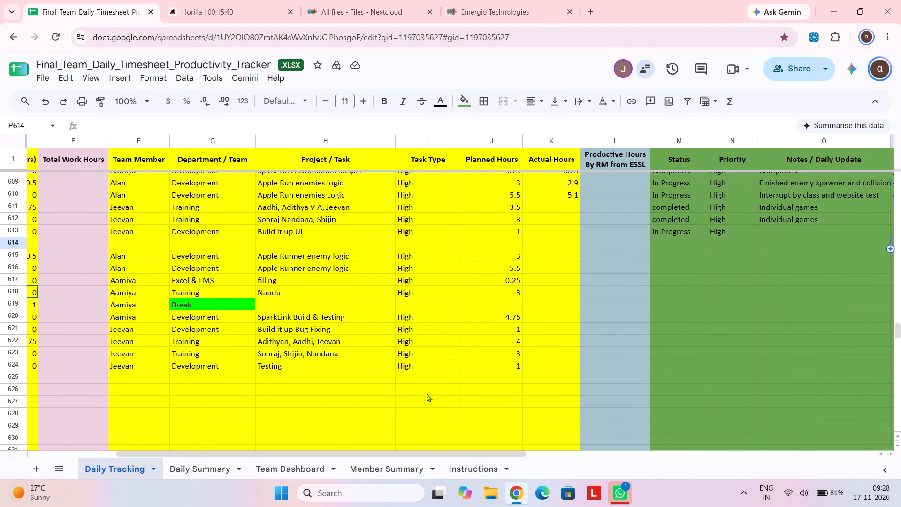
scroll(427, 393, up, 1)
click(551, 279)
text(0.25)
key(Right)
key(Right)
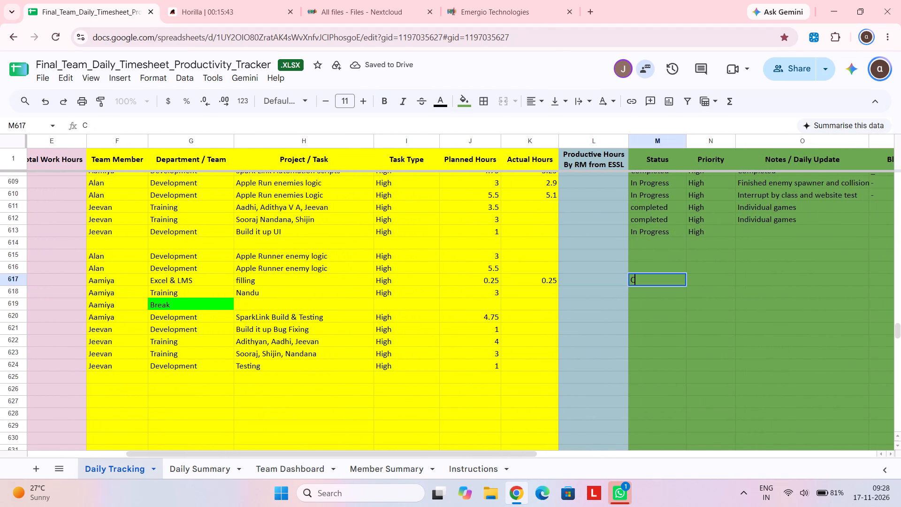
Set the Status of Aamiya's Excel & LMS filling entry in row 617 to "Completed" and its Priority to "High".
text(ompleted)
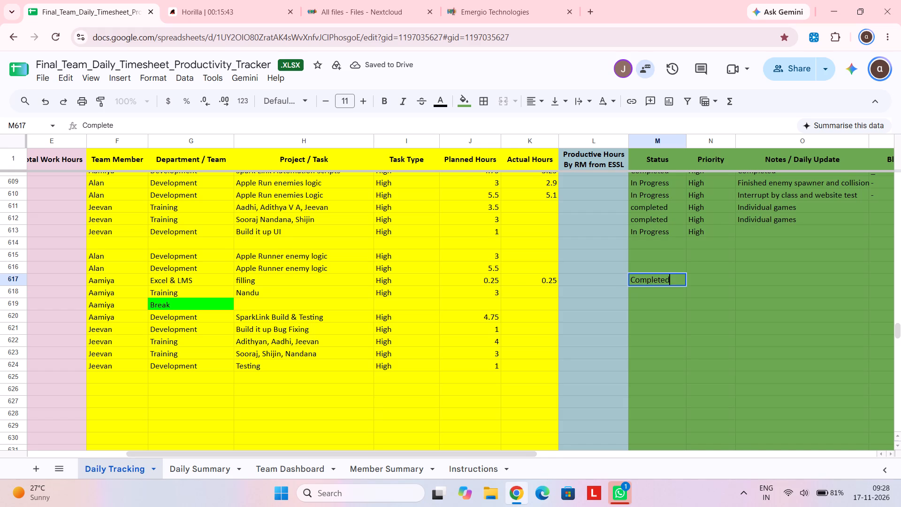
key(Right)
key(Right)
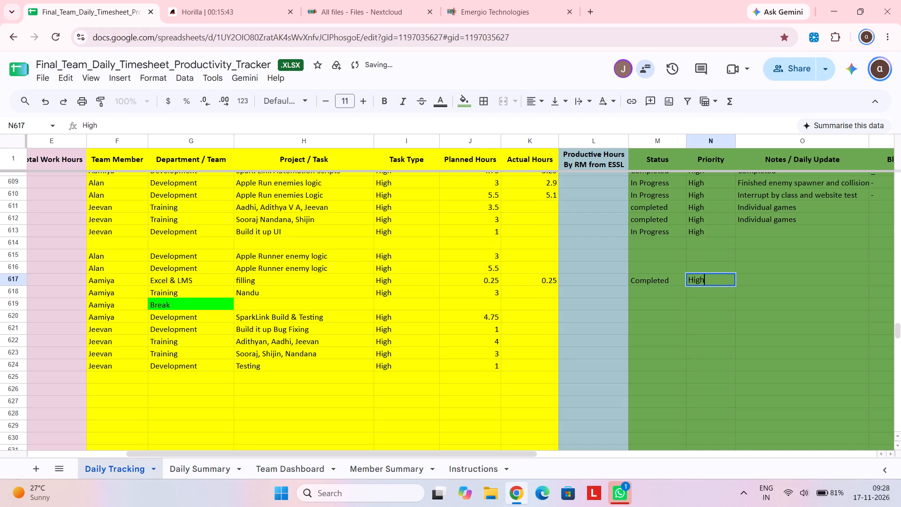
Enter "Filling" as the note for Aamiya's Excel & LMS entry in row 617, with underscores for Blocker and Next Action.
scroll(639, 331, left, 1)
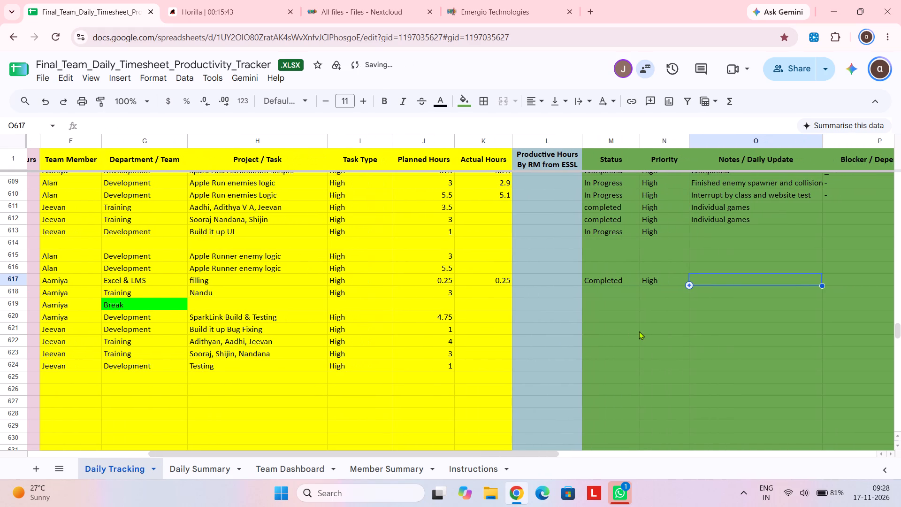
scroll(639, 331, left, 1)
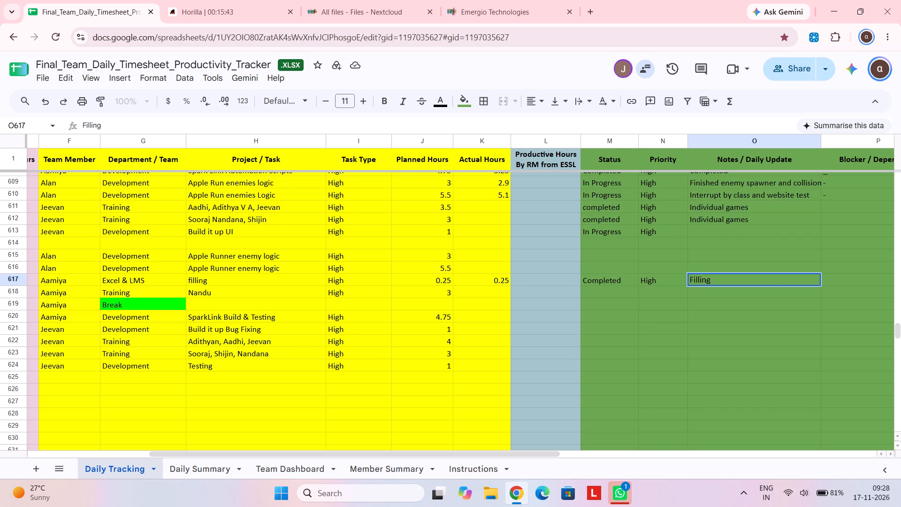
key(Right)
key(shift+underscore)
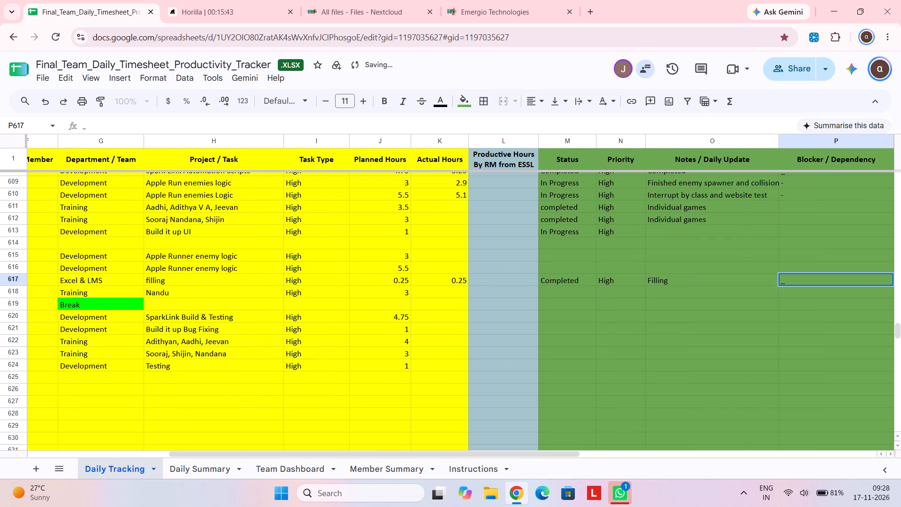
key(Right)
key(shift+underscore)
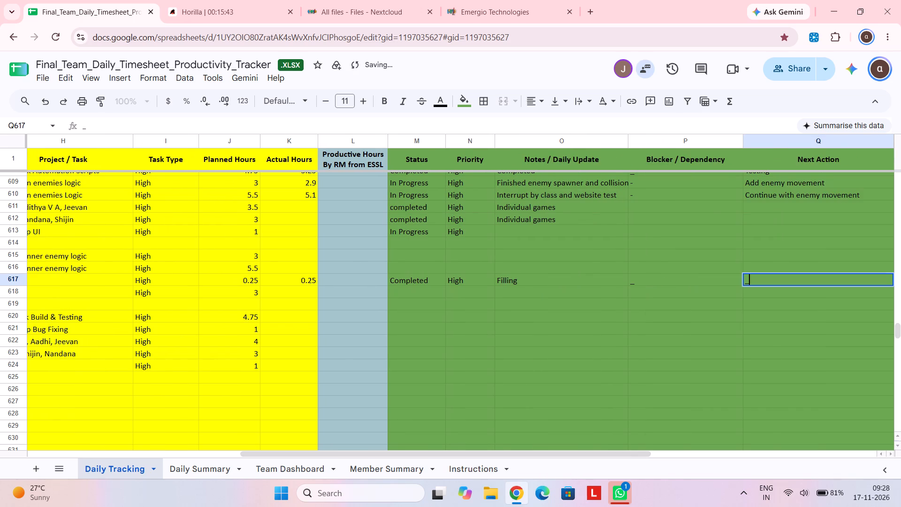
key(Down)
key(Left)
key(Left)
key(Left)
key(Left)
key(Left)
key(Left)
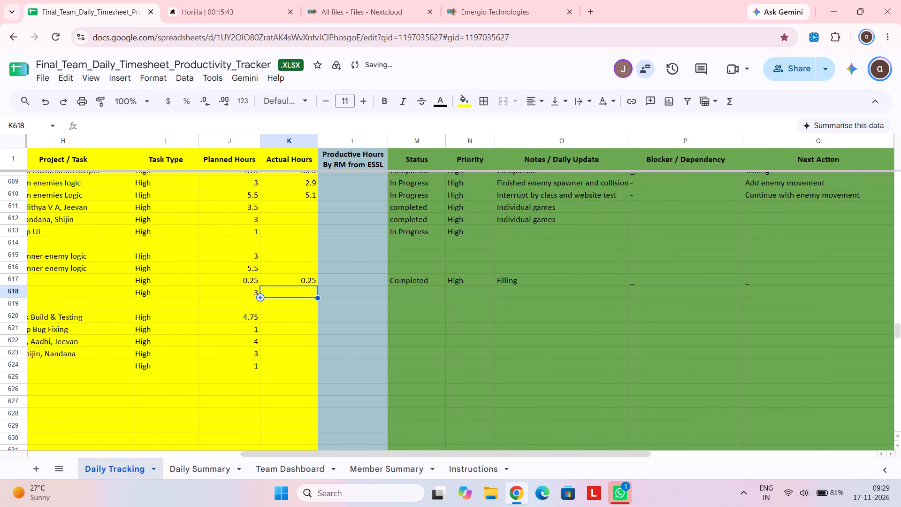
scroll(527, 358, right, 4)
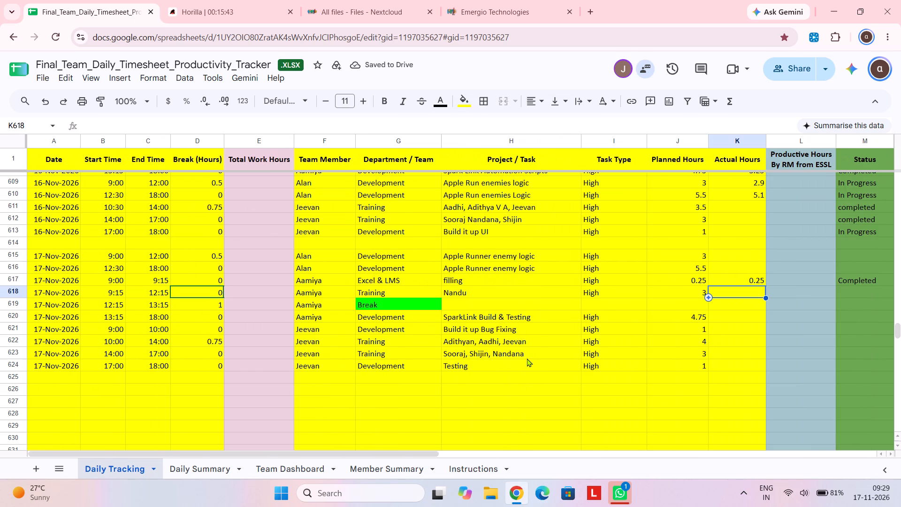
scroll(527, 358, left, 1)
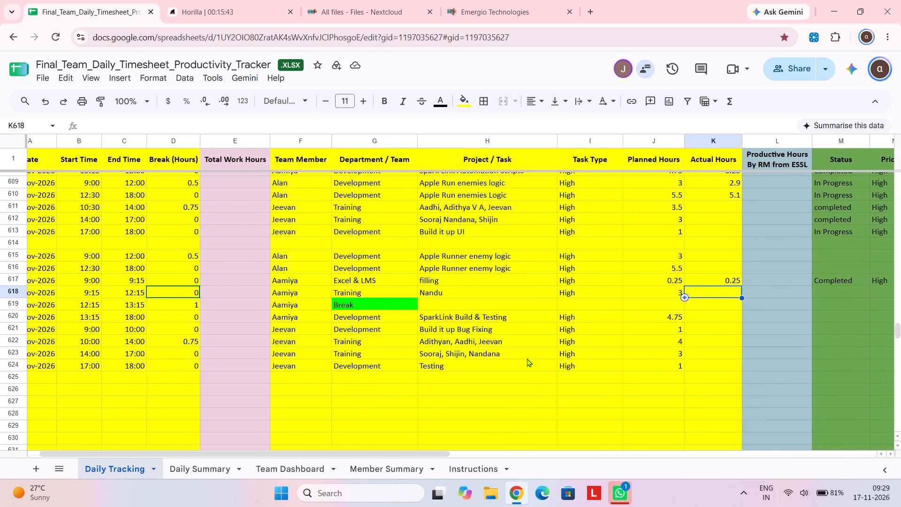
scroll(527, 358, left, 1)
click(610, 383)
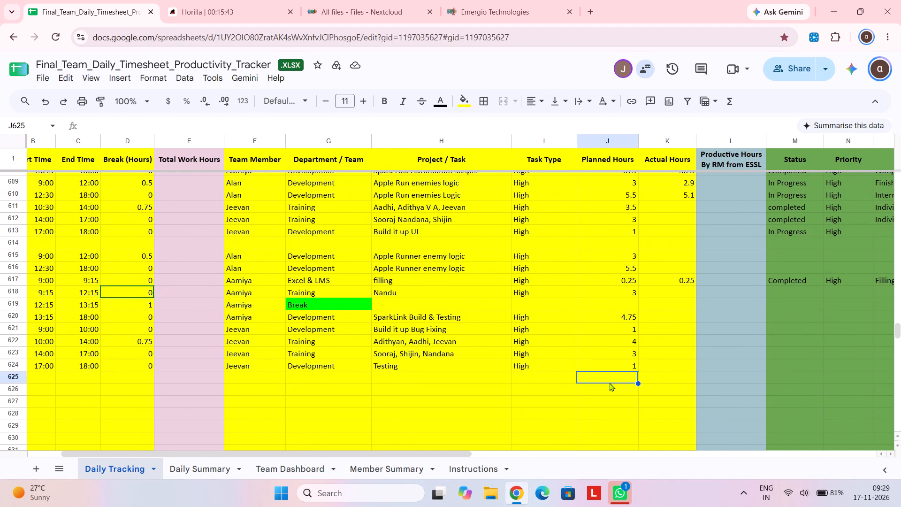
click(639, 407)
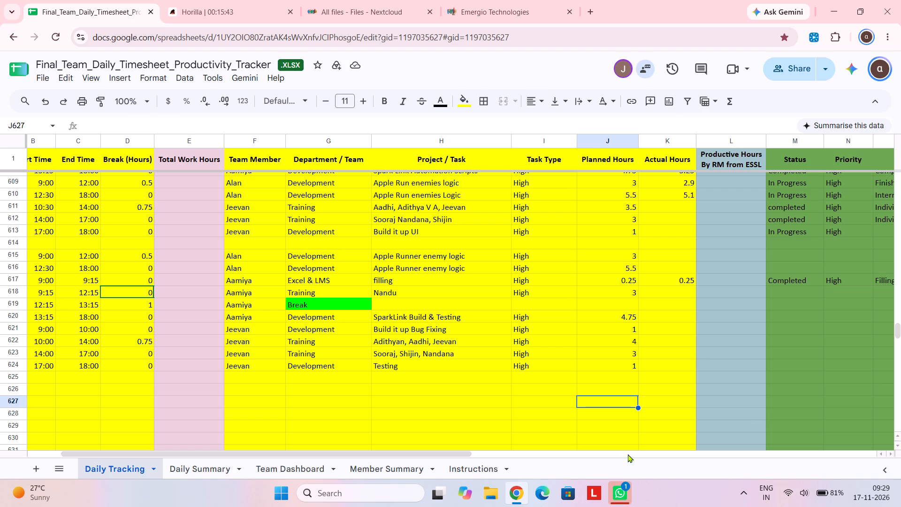